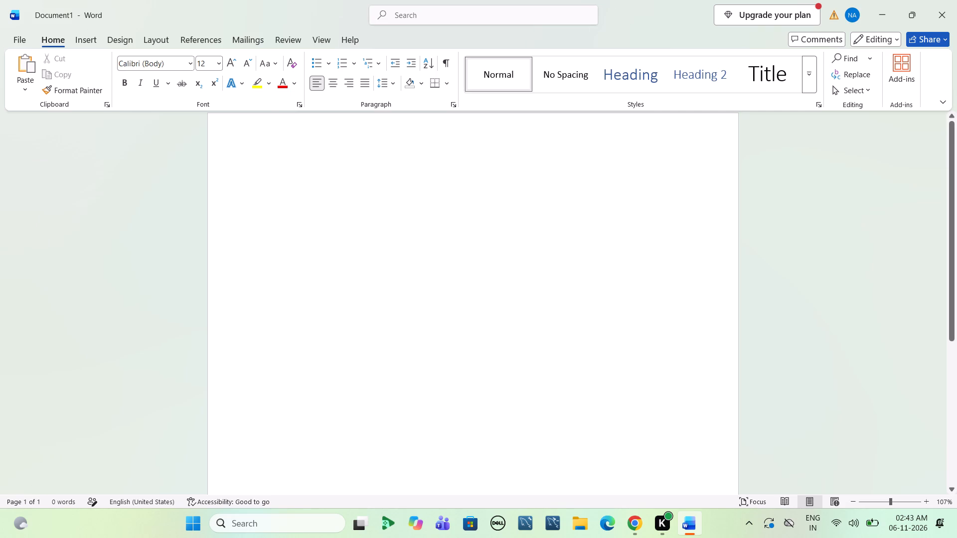
Write the essay's opening sentence: "I love my kids, that's why im not having them.".
key(Return)
key(Return)
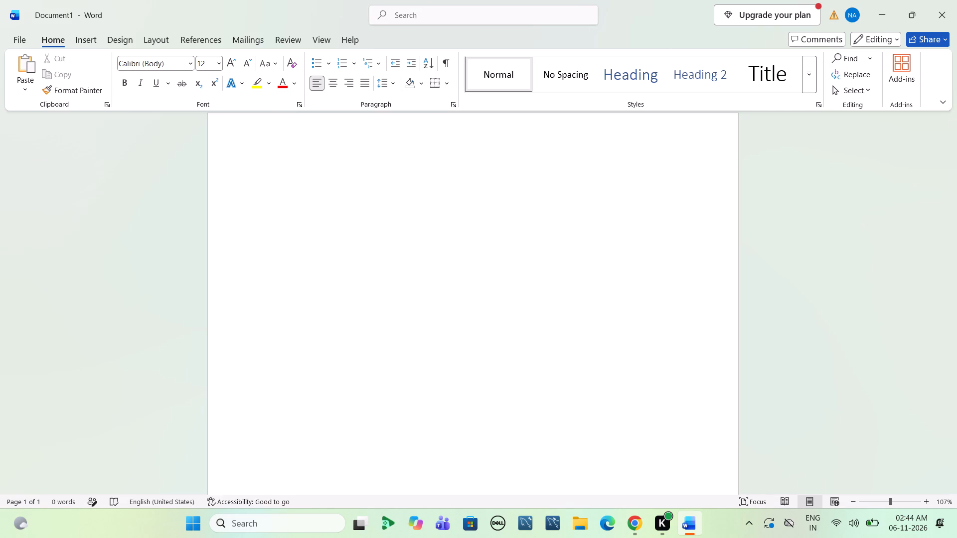
text(I)
key(space)
text(love my kids)
text(,)
key(space)
text(thats why im not)
key(space)
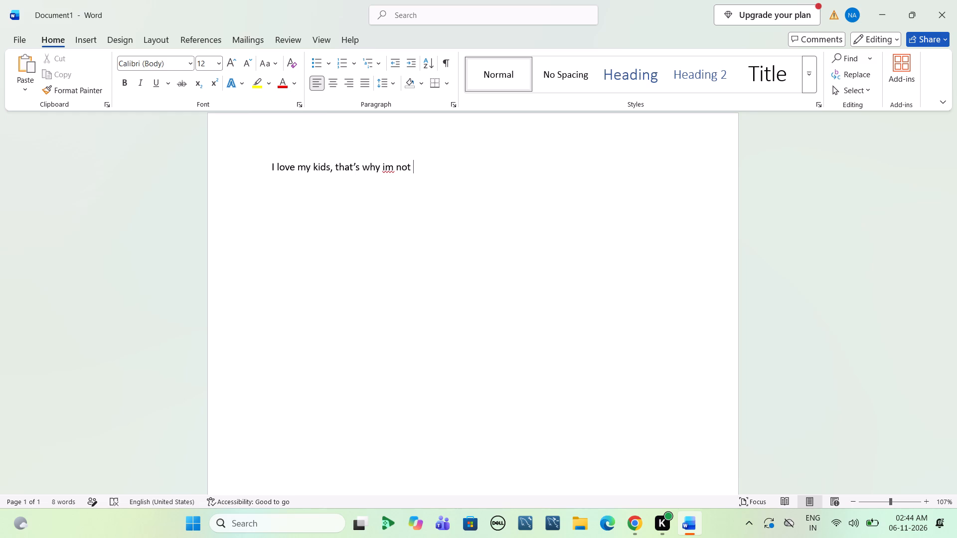
text(having the)
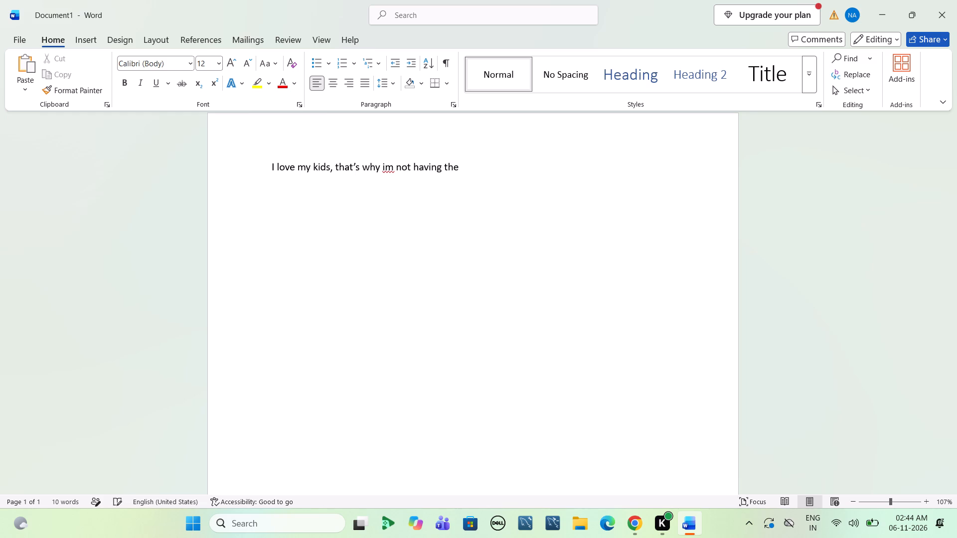
key(m)
text(.)
key(space)
Begin the second sentence with "It may be an unusual way to start an essay about".
text(it may sound weird)
key(space)
key(BackSpace)
key(BackSpace)
key(BackSpace)
key(BackSpace)
key(BackSpace)
key(BackSpace)
key(BackSpace)
key(BackSpace)
key(BackSpace)
key(BackSpace)
key(BackSpace)
key(BackSpace)
key(BackSpace)
key(BackSpace)
text(y be an unusua)
key(BackSpace)
key(BackSpace)
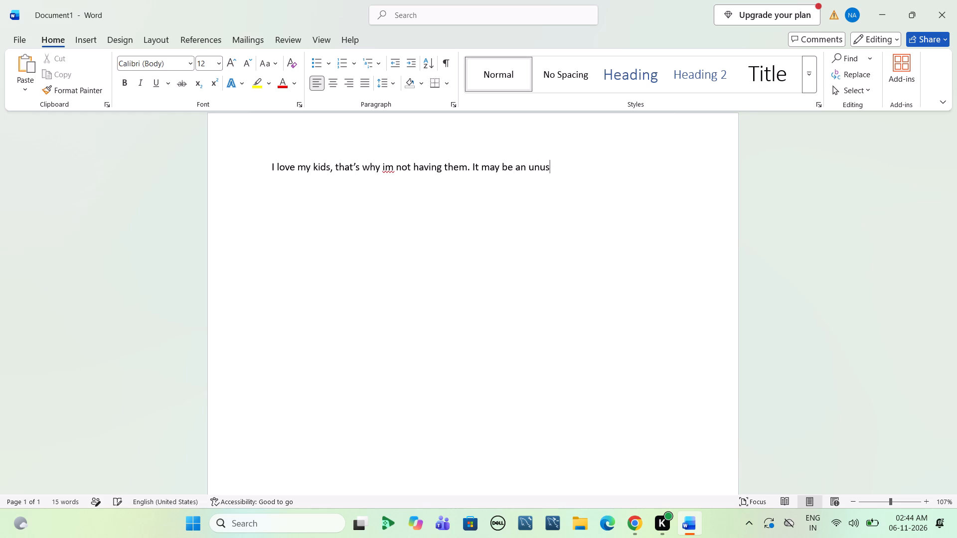
key(BackSpace)
text(suak)
key(BackSpace)
text(l)
key(space)
text(way)
key(space)
text(to start an essay about)
key(space)
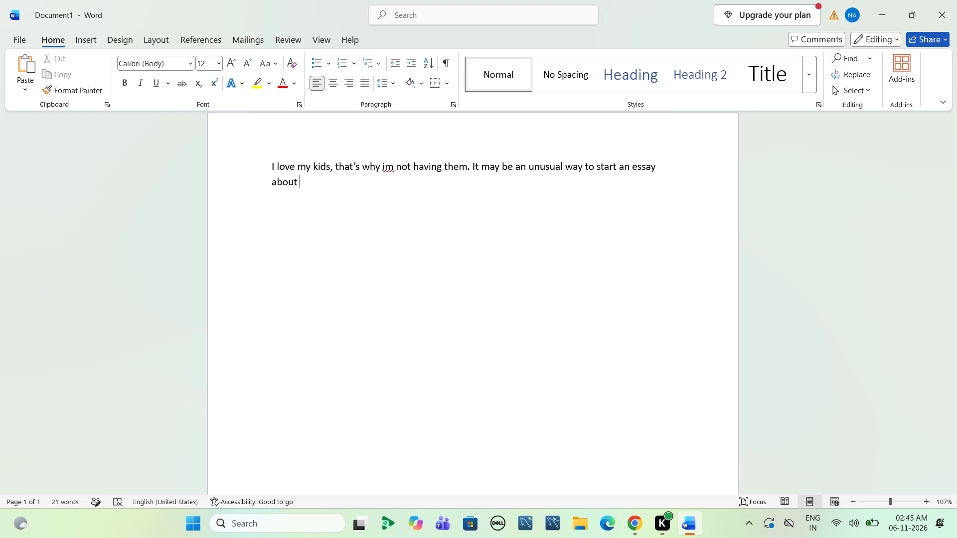
Complete the second sentence with "my love for my kids but it is the best gift I can ever give them.".
text(my lobe)
key(BackSpace)
key(BackSpace)
text(ve for my kids but)
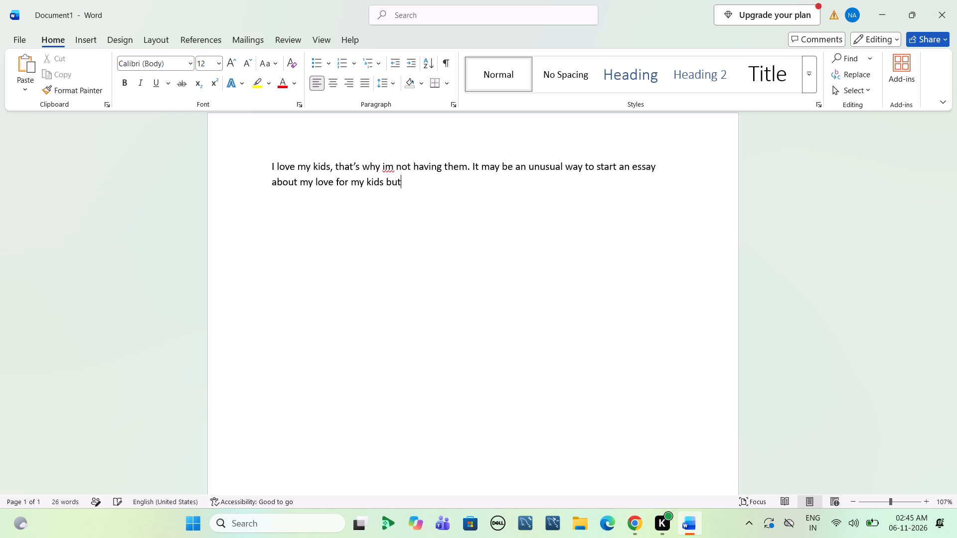
key(space)
text(it is the best gift i can ever)
key(space)
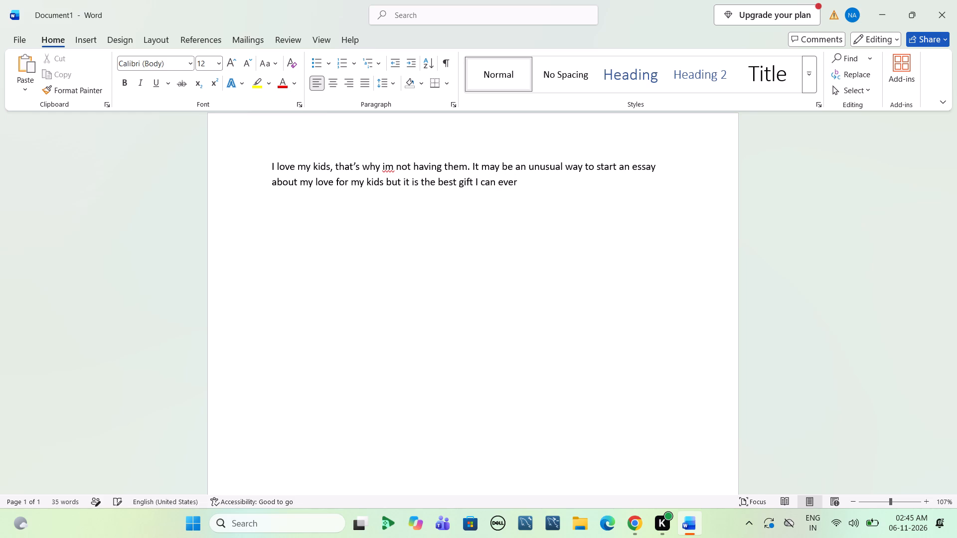
text(give them)
text(.)
key(space)
key(BackSpace)
key(space)
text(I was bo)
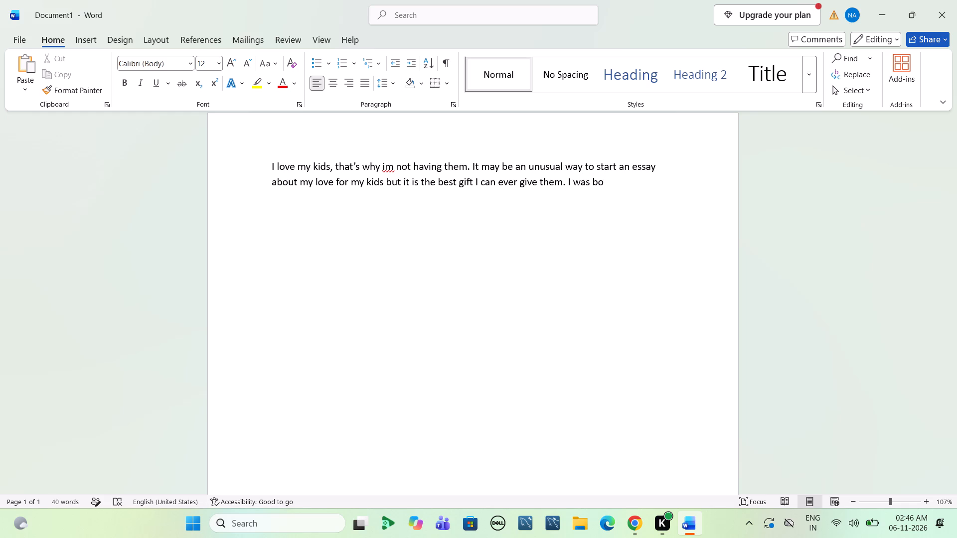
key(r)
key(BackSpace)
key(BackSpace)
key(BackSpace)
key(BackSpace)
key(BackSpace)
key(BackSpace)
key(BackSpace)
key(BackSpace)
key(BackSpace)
Add the question "Why?" and begin its answer with "I was born in".
text(why)
text(?)
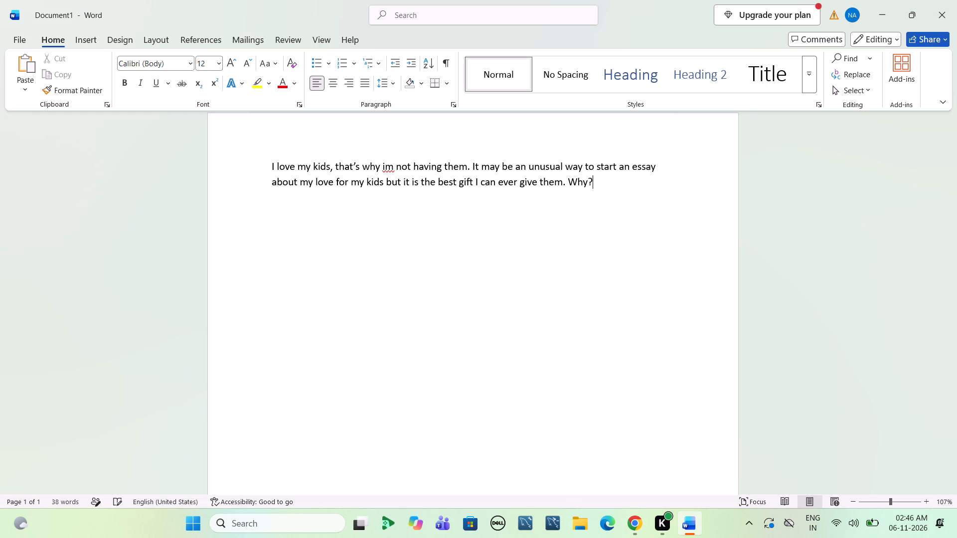
key(space)
key(l)
key(BackSpace)
text(i)
key(space)
text(was bot)
key(BackSpace)
text(rn in)
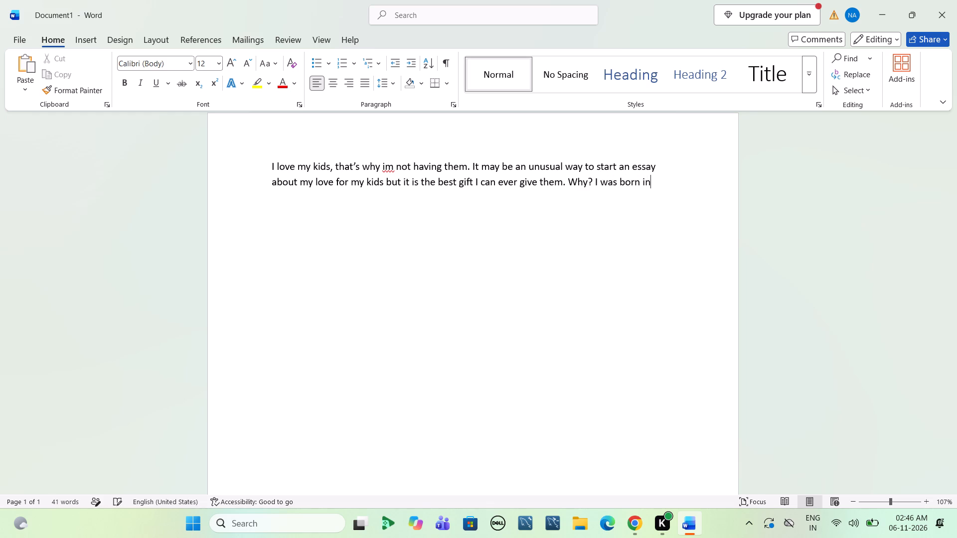
key(space)
text(hous)
key(BackSpace)
key(BackSpace)
key(BackSpace)
key(BackSpace)
key(BackSpace)
Continue the sentence with "small household of ambitious parents,".
key(space)
text(small household of ambition)
key(space)
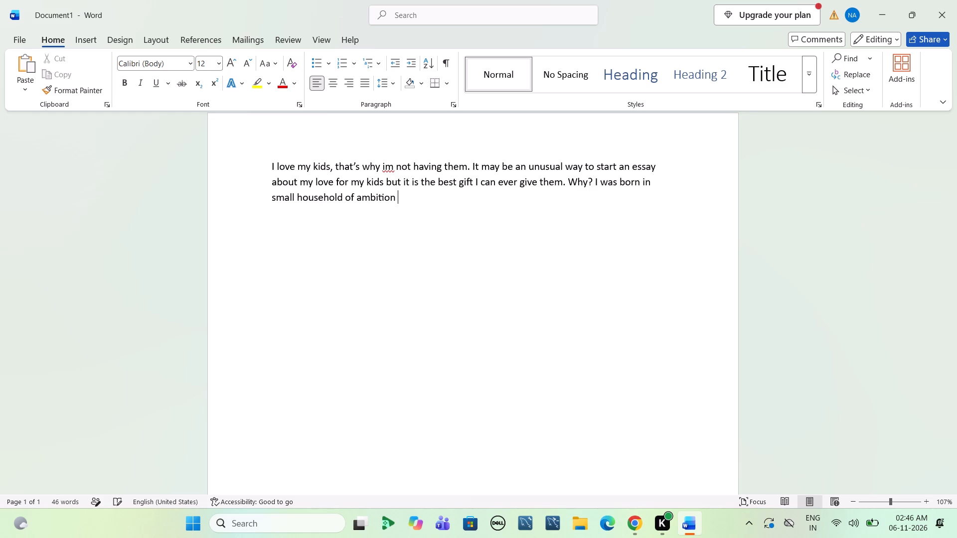
key(BackSpace)
key(BackSpace)
key(BackSpace)
text(oud)
key(BackSpace)
text(s parents)
text(,)
key(space)
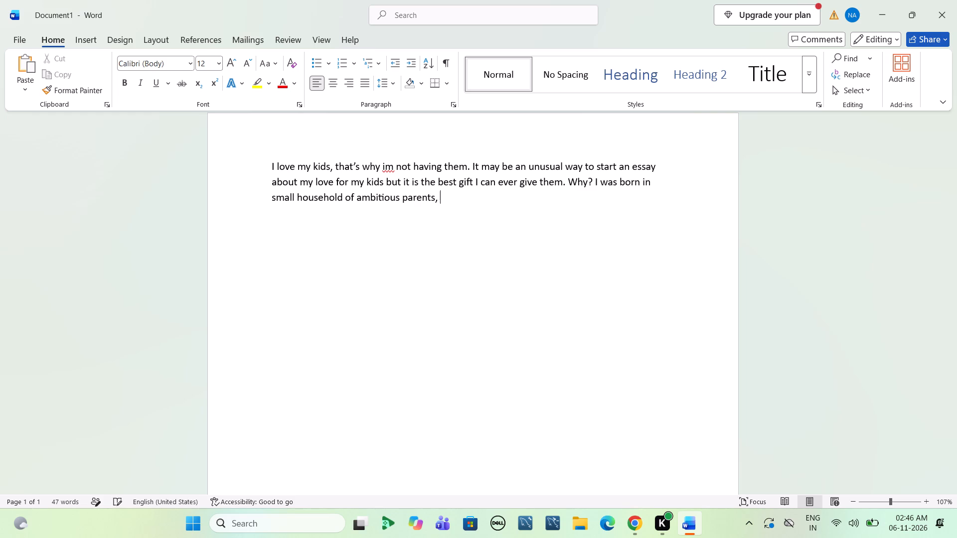
Continue the sentence with "my mom was an prodigy in family and my father".
text(my mom)
key(space)
text(was an)
key(space)
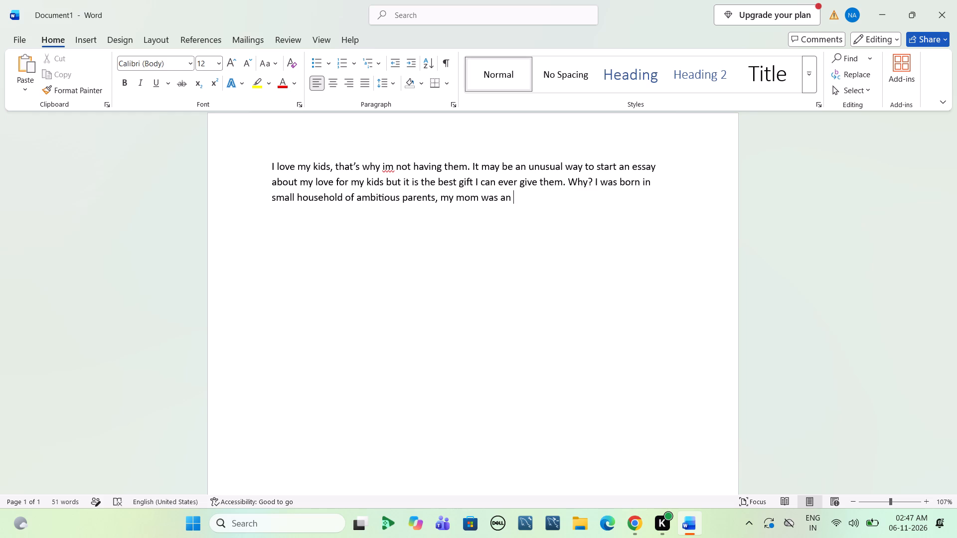
text(prodigy)
key(space)
text(in family a)
text(nd my father)
key(space)
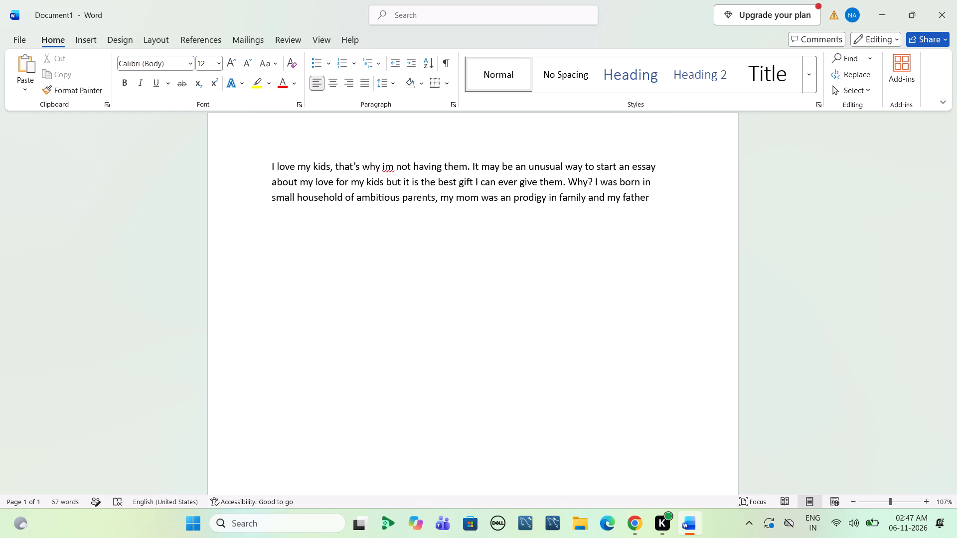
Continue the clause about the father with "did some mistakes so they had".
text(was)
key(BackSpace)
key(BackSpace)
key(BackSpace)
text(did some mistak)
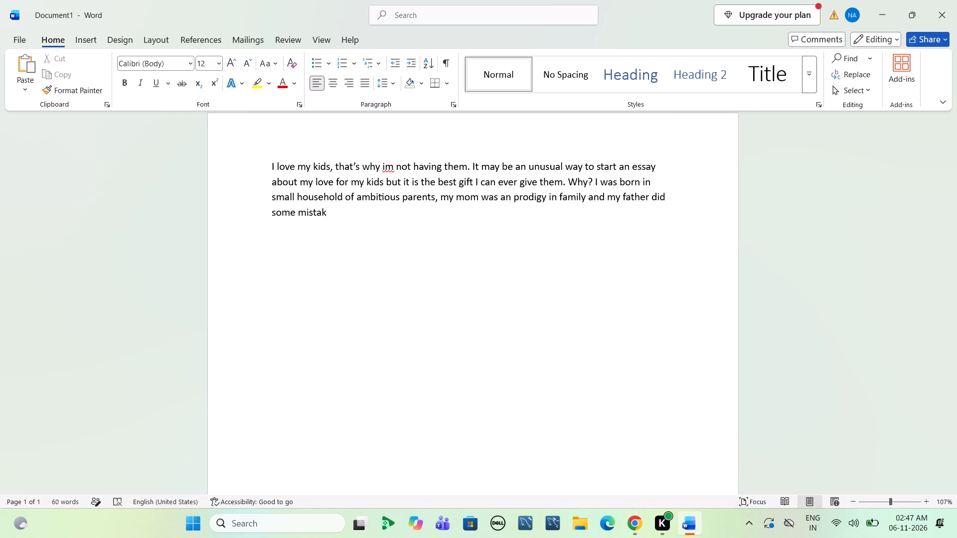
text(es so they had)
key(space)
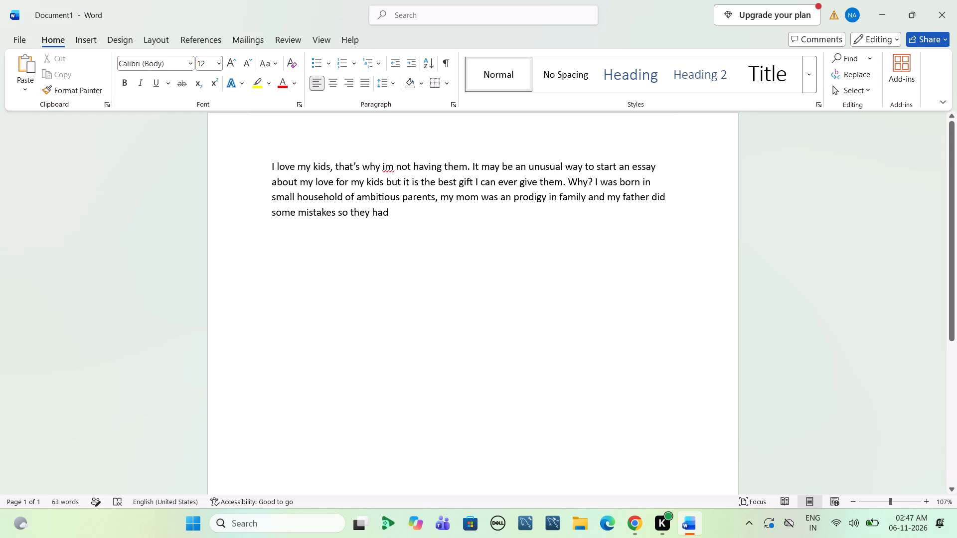
Insert "a" before "small household" in the sentence about being born.
click(650, 180)
key(space)
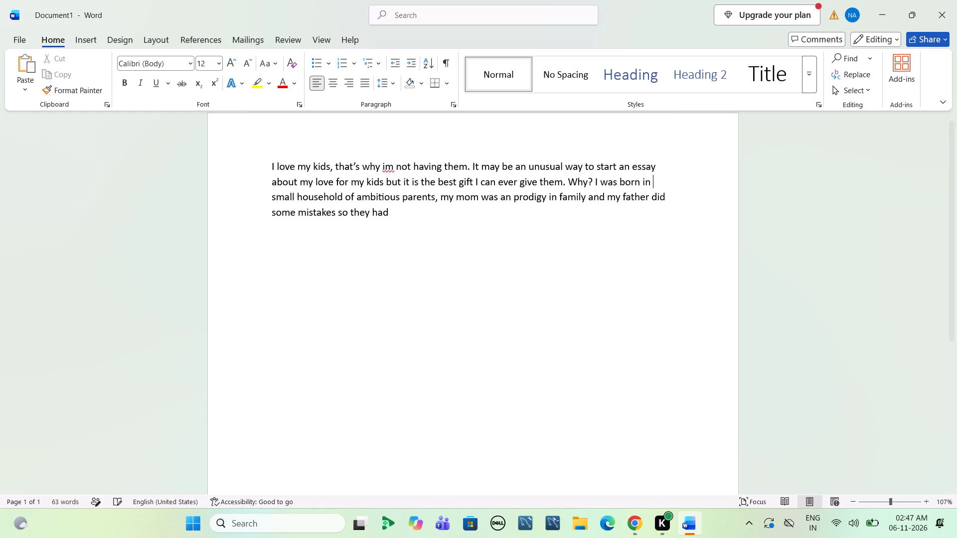
text(a)
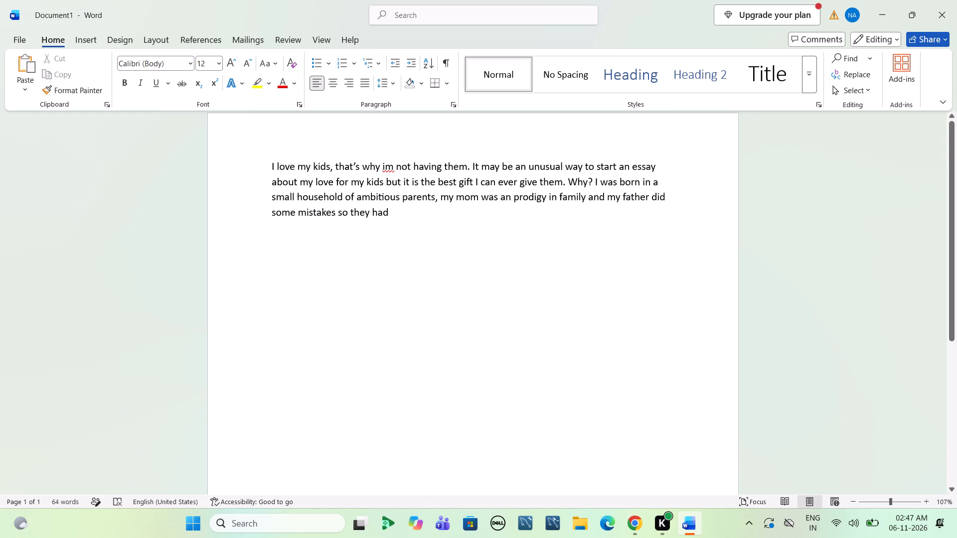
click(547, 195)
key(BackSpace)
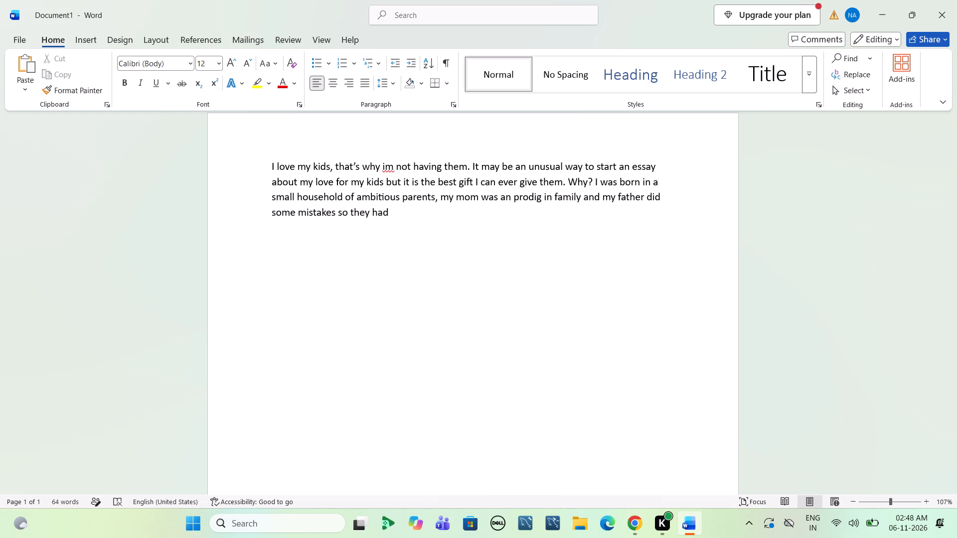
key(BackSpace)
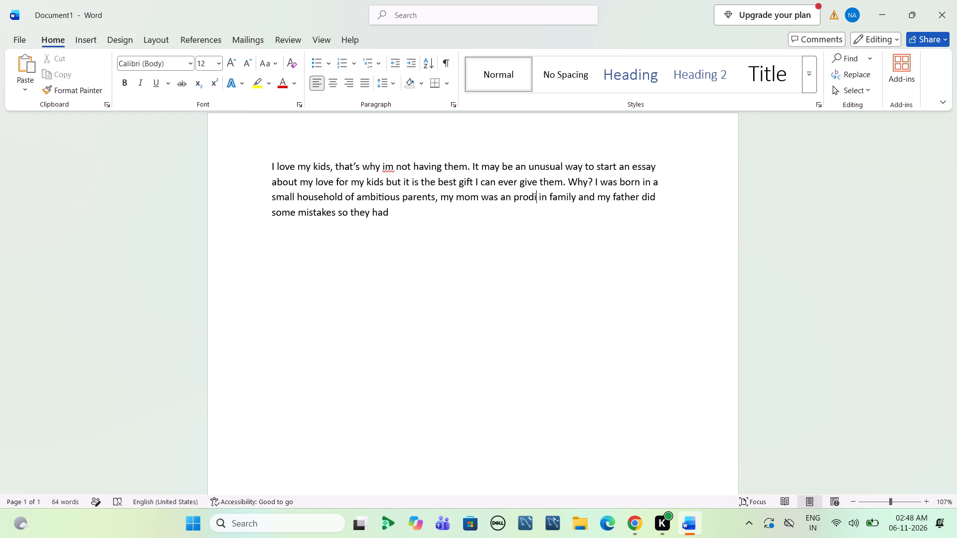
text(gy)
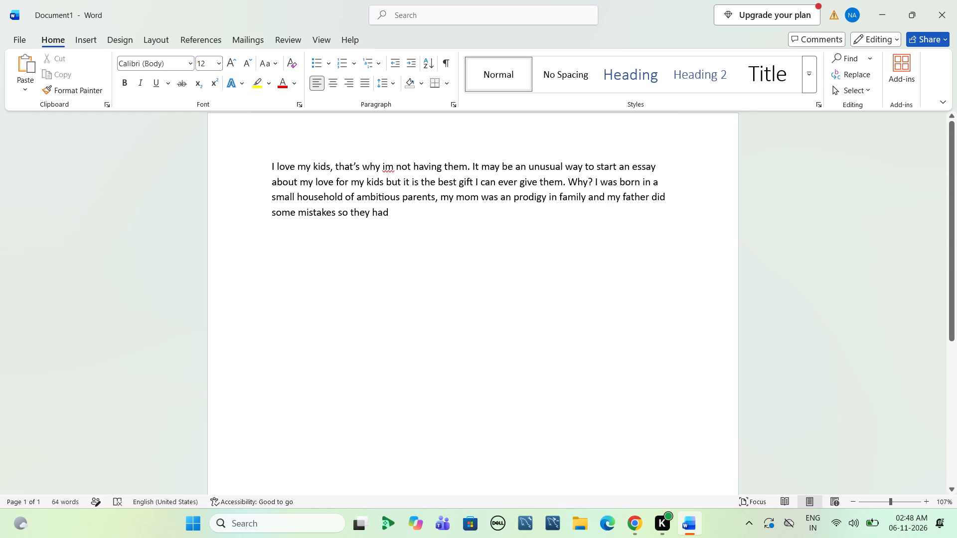
Replace "did some mistakes so they had" after "my father" with "had so many dreams".
click(420, 216)
key(BackSpace)
key(BackSpace)
key(BackSpace)
key(BackSpace)
key(BackSpace)
key(BackSpace)
key(BackSpace)
key(BackSpace)
key(BackSpace)
key(BackSpace)
key(BackSpace)
key(BackSpace)
key(BackSpace)
key(BackSpace)
key(BackSpace)
key(BackSpace)
key(BackSpace)
key(BackSpace)
key(BackSpace)
key(BackSpace)
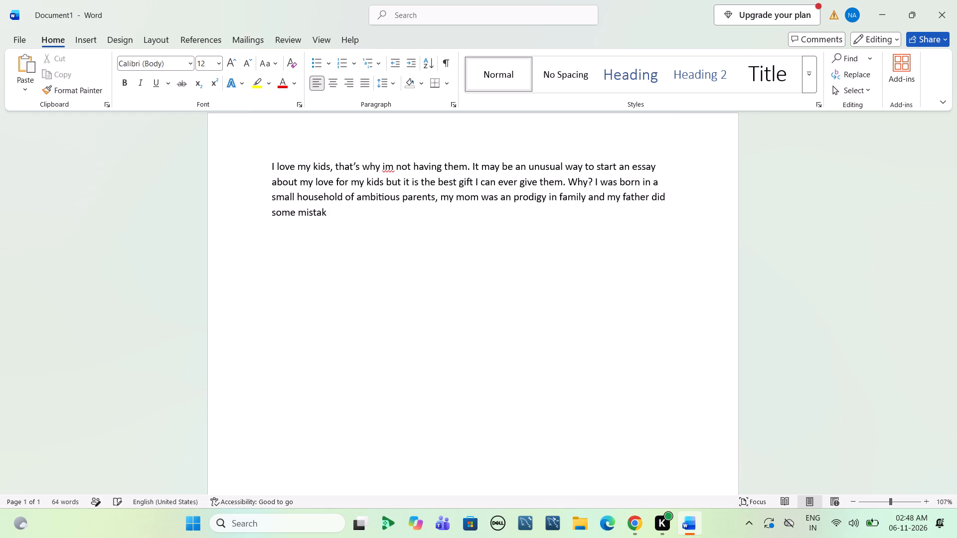
key(BackSpace)
key(BackSpace)
key(BackSpace)
key(BackSpace)
key(BackSpace)
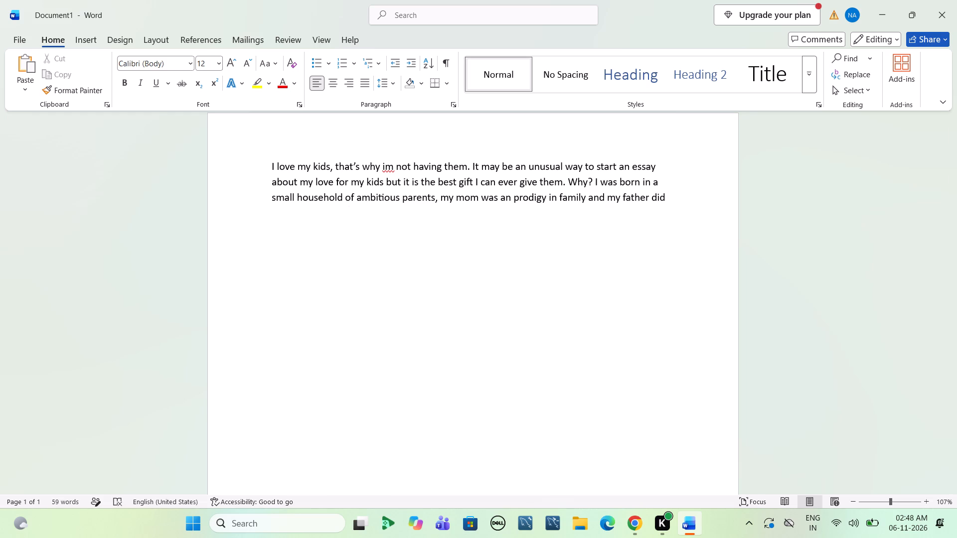
key(BackSpace)
key(BackSpace)
key(BackSpace)
key(BackSpace)
text(had so ma)
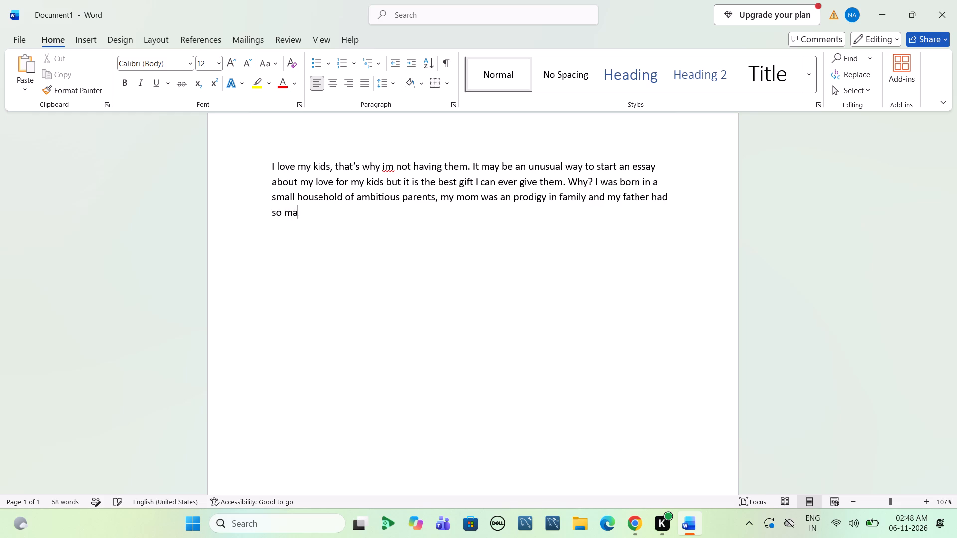
text(ny drea)
text(ms)
Continue the sentence with ", so they had a great expectation".
key(space)
text(,)
key(BackSpace)
key(BackSpace)
text(, so th)
text(ey had a gea)
key(BackSpace)
key(BackSpace)
text(reat ec)
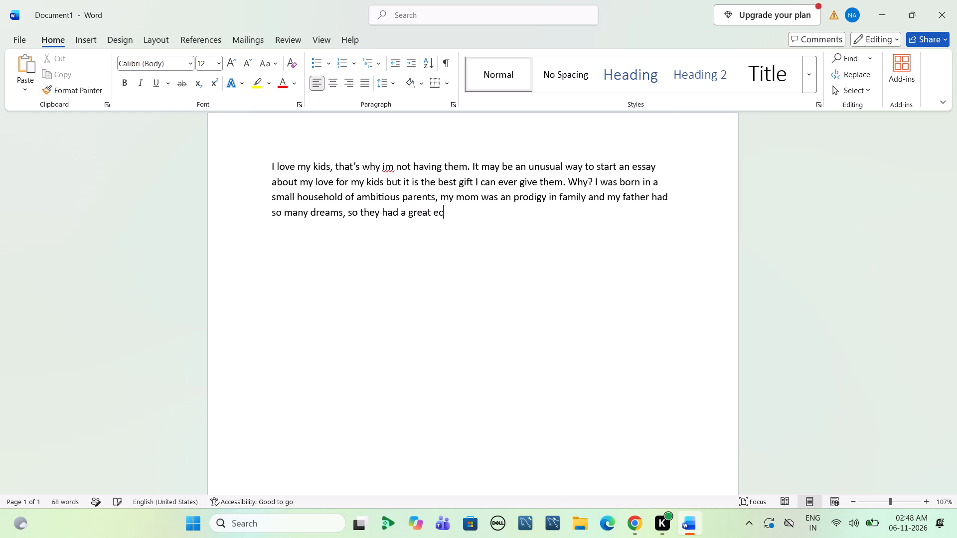
key(BackSpace)
text(xpectation)
key(space)
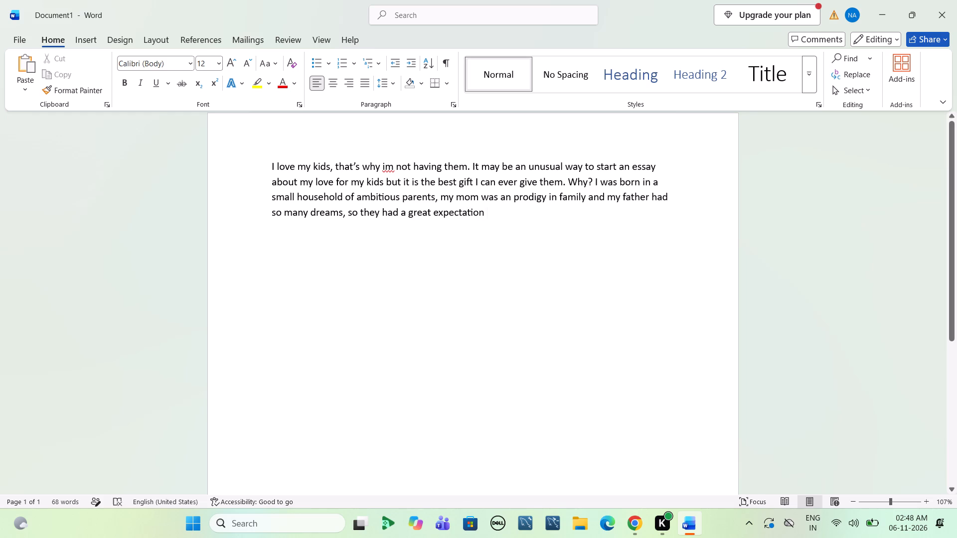
Insert "deal" after "a great" in the clause about the parents' expectation.
click(430, 209)
key(space)
text(deal)
Extend the end of the sentence with "pf expectation from me".
click(518, 216)
text(pf expe ta)
key(BackSpace)
key(BackSpace)
key(BackSpace)
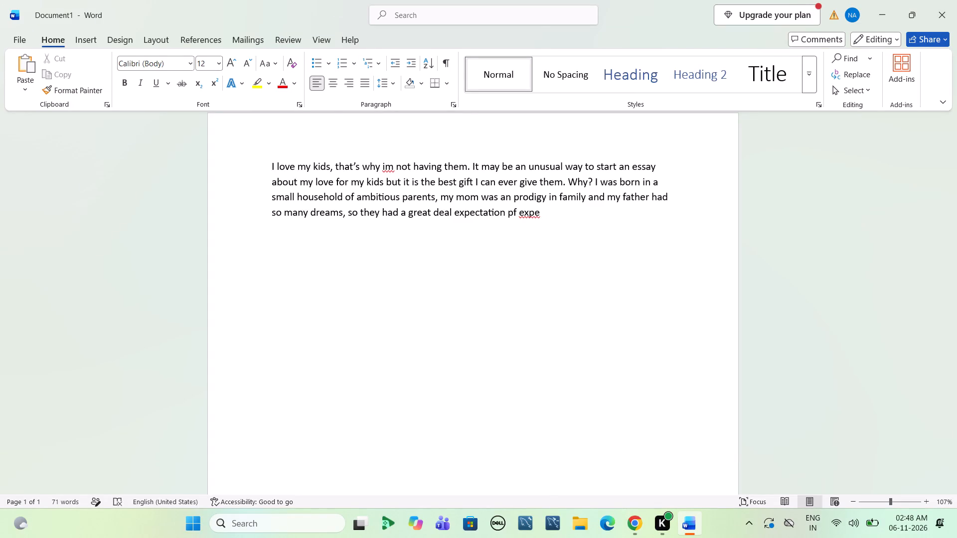
text(ctation from me)
key(comma)
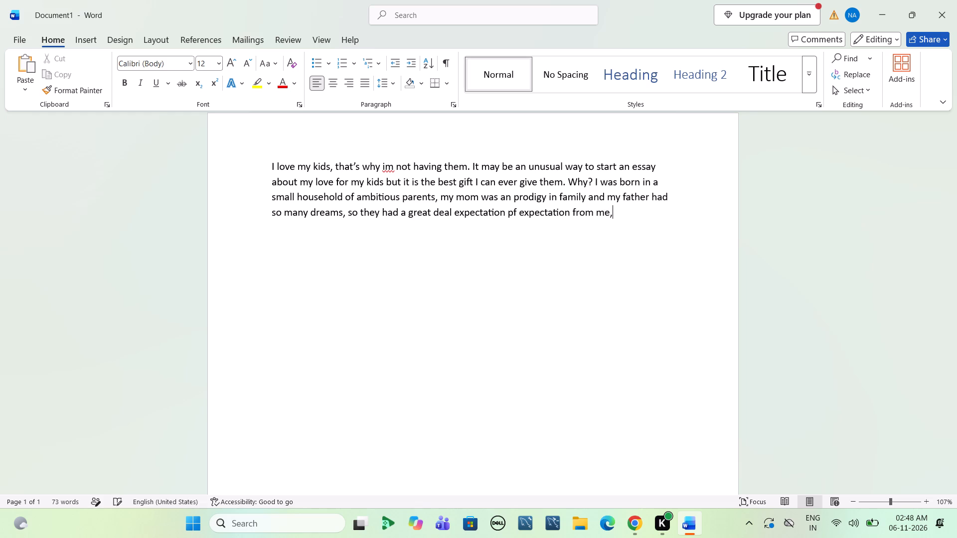
key(BackSpace)
End the sentence with a period and begin a question with "Isn't it so beautiful".
text(. isnt)
key(space)
text(it so beautiful)
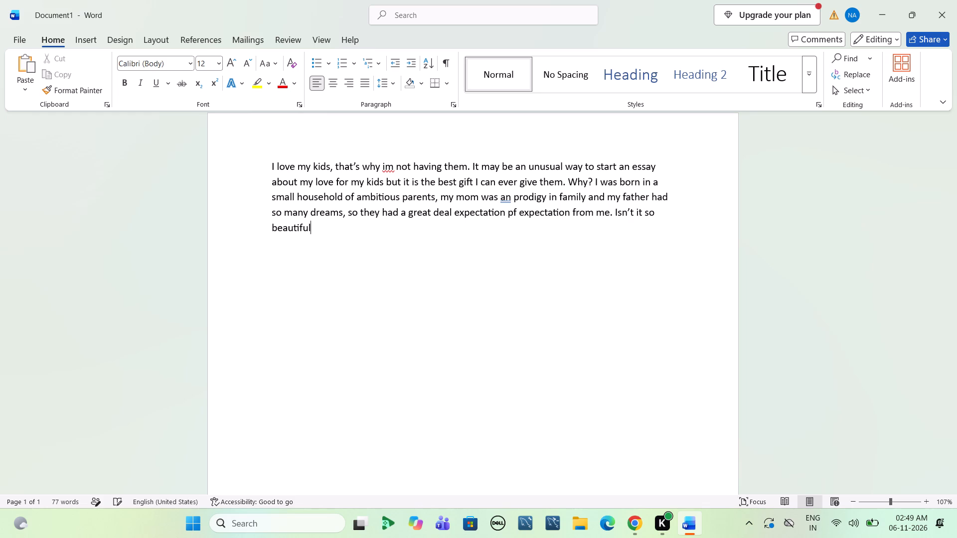
key(space)
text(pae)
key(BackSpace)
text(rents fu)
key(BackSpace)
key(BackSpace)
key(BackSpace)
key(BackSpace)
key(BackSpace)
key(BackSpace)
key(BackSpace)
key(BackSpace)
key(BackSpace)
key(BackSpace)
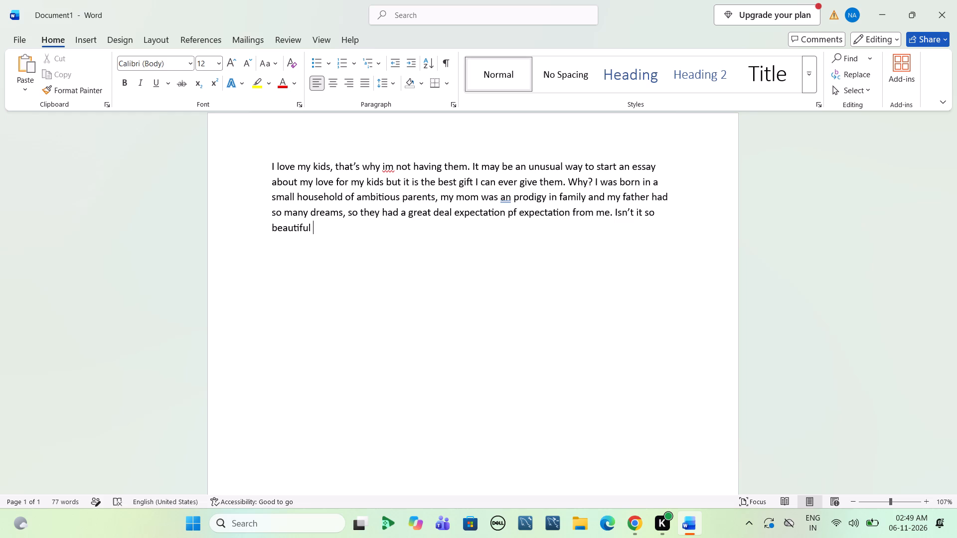
Complete the question with "children fulfilling parents dream and making them proud?".
text(children)
key(space)
text(fulfulling)
key(space)
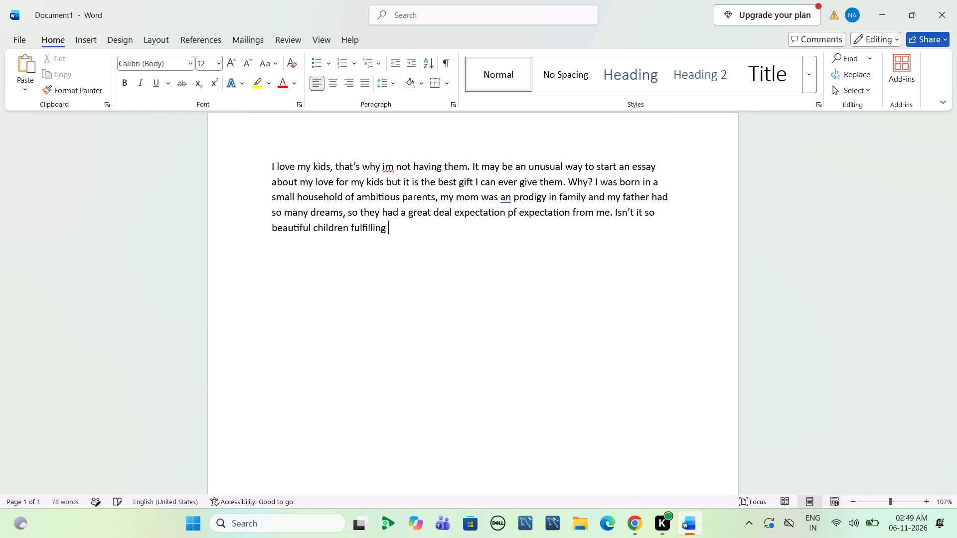
text(parents)
key(space)
text(dream and making them proud)
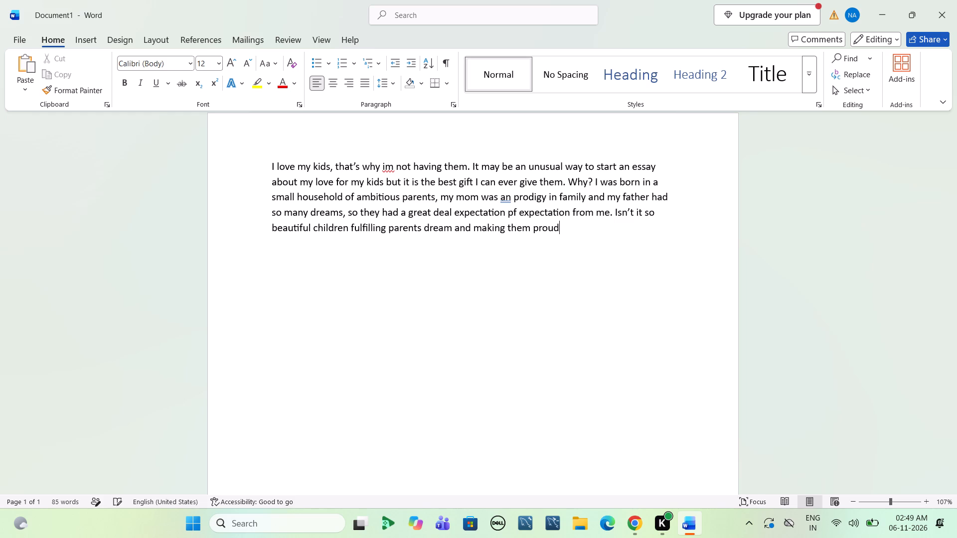
key(shift+question)
key(space)
Begin the answer to the question with "Not really".
text(not really)
key(space)
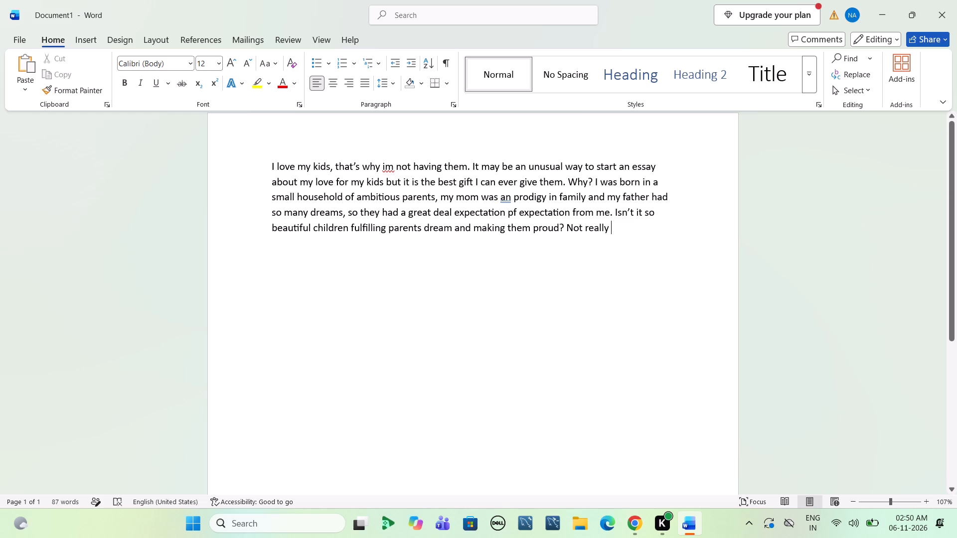
Insert the word "of" after "they had a great deal" in the sentence about the parents.
click(455, 215)
text(of)
key(space)
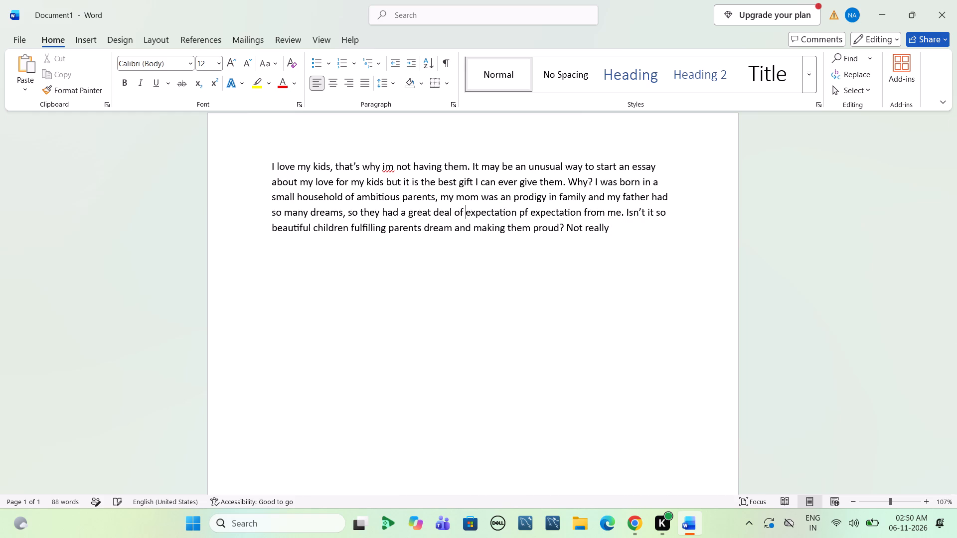
Delete the words "expectation pf expectation" between "a great deal of" and "from me".
click(583, 214)
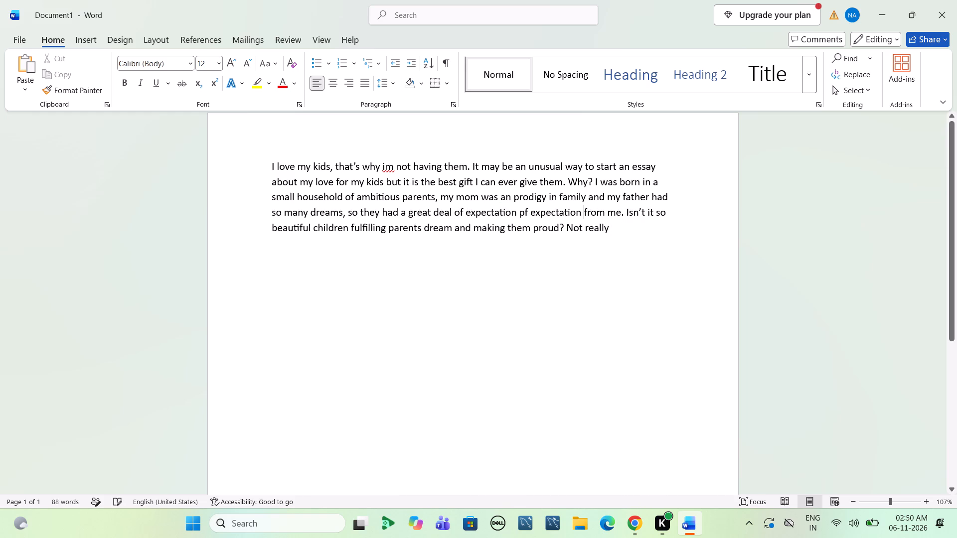
key(BackSpace)
key(BackSpace)
key(BackSpace)
key(BackSpace)
key(BackSpace)
key(BackSpace)
key(BackSpace)
key(BackSpace)
key(BackSpace)
key(BackSpace)
key(BackSpace)
key(BackSpace)
key(BackSpace)
key(BackSpace)
key(BackSpace)
key(BackSpace)
key(BackSpace)
key(BackSpace)
key(BackSpace)
key(BackSpace)
key(BackSpace)
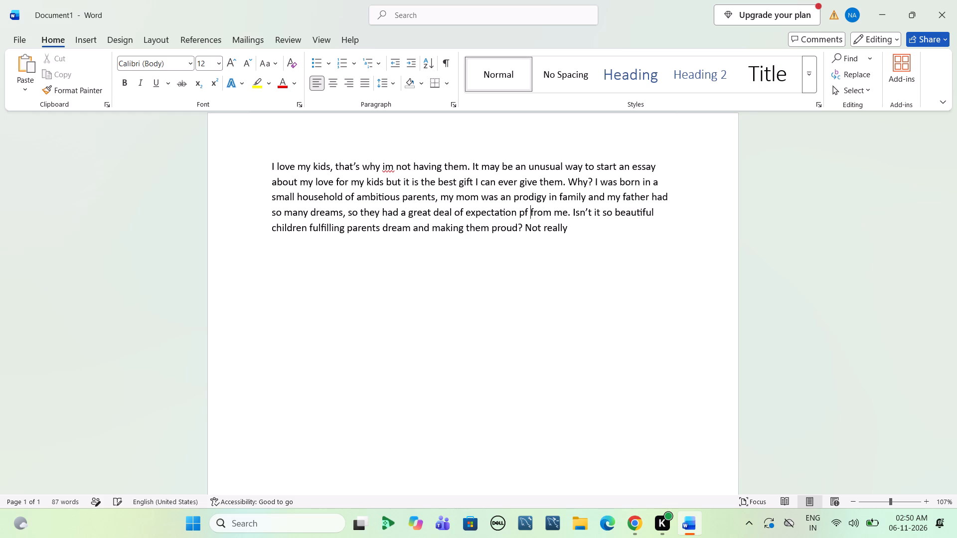
key(BackSpace)
key(BackSpace)
key(BackSpace)
key(BackSpace)
key(BackSpace)
key(BackSpace)
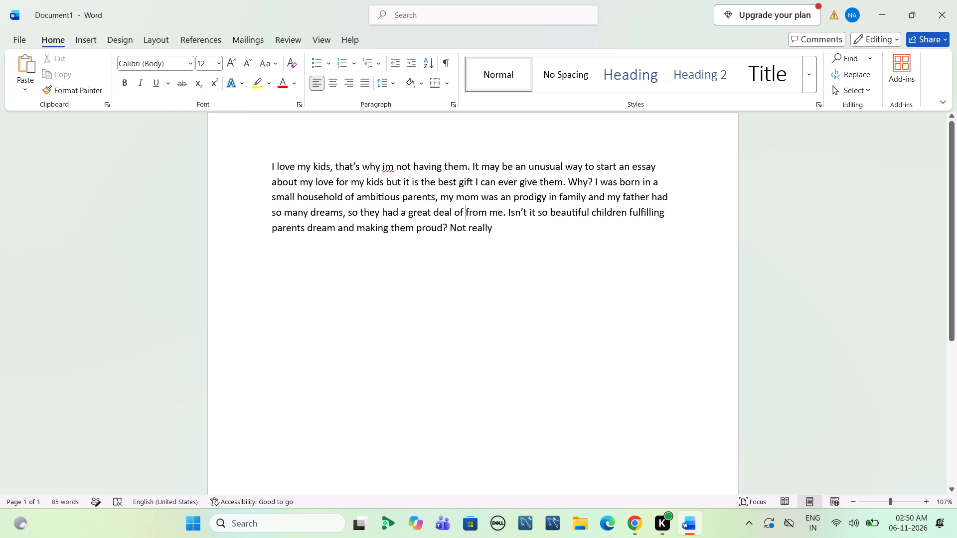
Continue after "Not really" with "I turned out to be a complete opposite of what my parents expected", leaving the sentence open without a period.
click(530, 226)
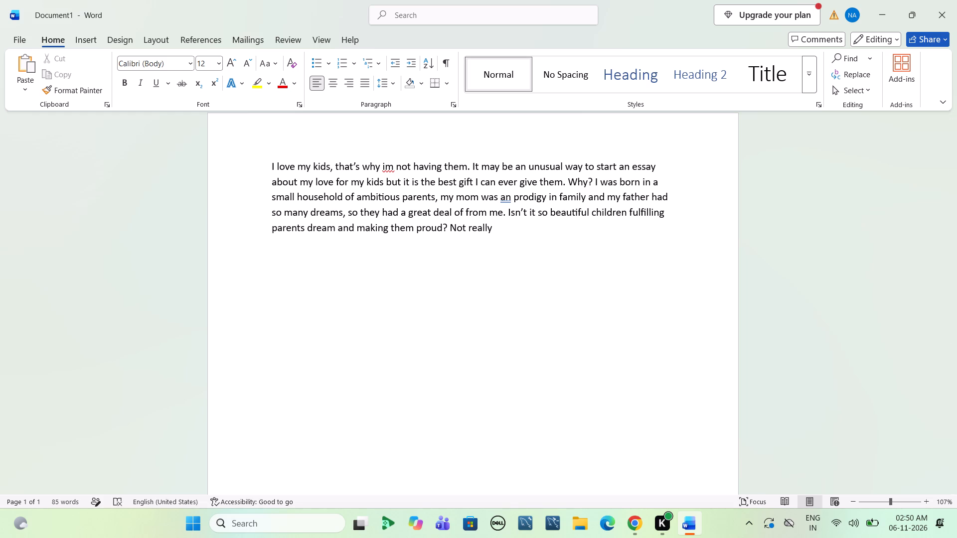
text(I turned out to be a complete opposi)
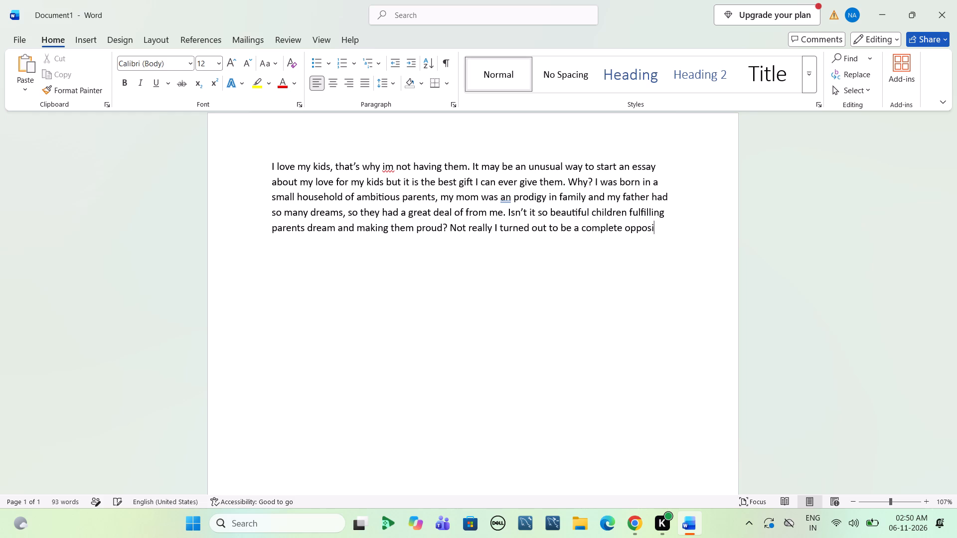
text(te)
key(space)
text(of what my parw)
key(BackSpace)
text(ents)
key(space)
text(expected)
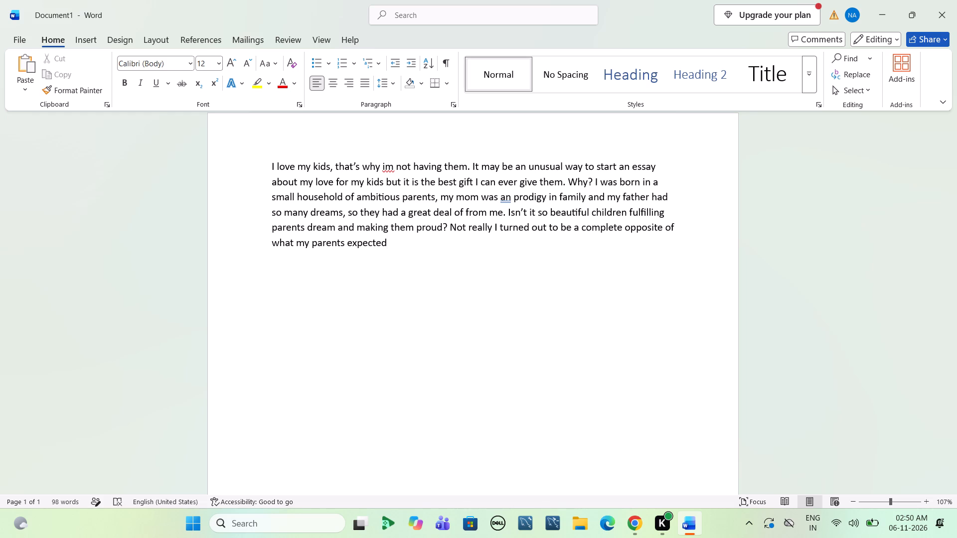
key(period)
key(BackSpace)
Add a comma and "I was loved" after "what my parents expected", removing any further wording drafted after "loved".
click(408, 251)
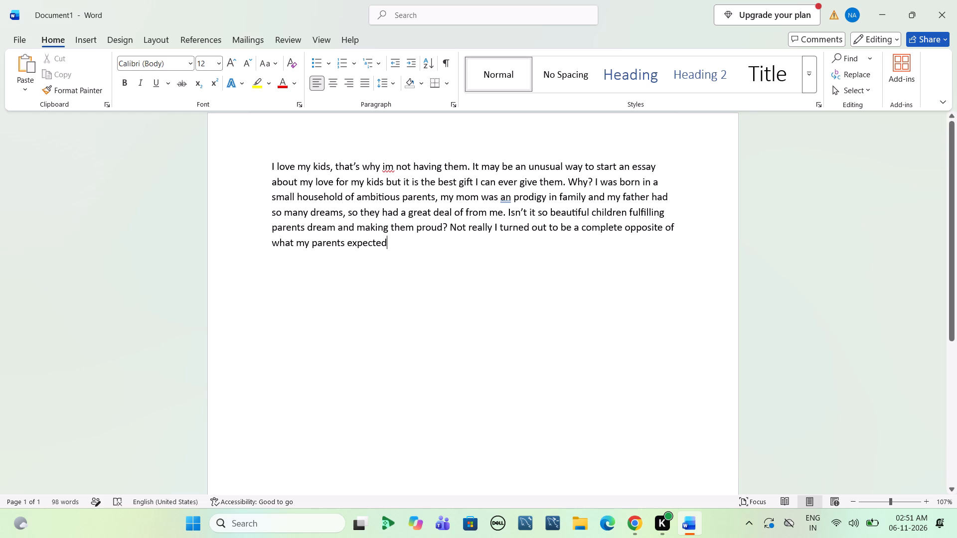
text(,)
key(space)
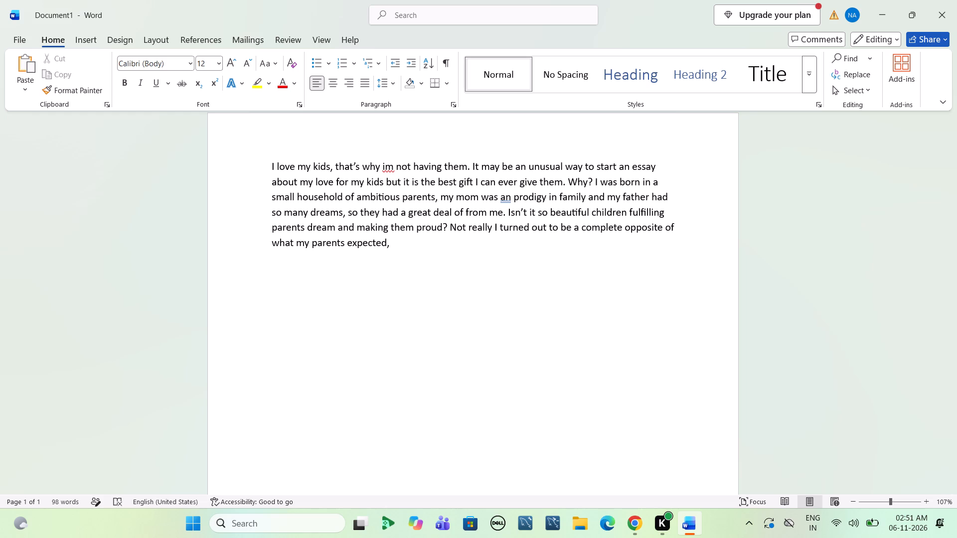
text(i was loved deeply)
key(space)
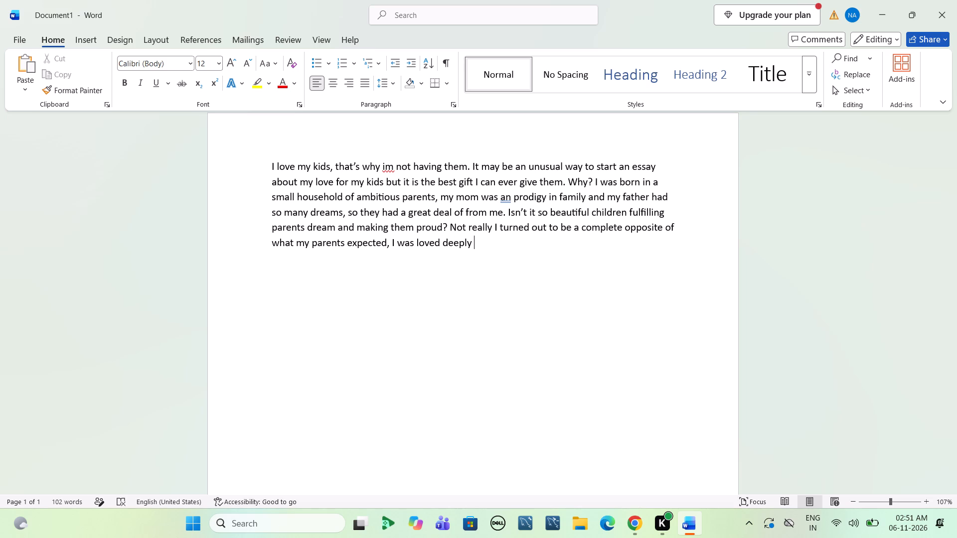
text(and)
key(space)
key(c)
key(BackSpace)
key(BackSpace)
key(BackSpace)
key(BackSpace)
key(BackSpace)
key(BackSpace)
key(BackSpace)
key(BackSpace)
key(BackSpace)
key(BackSpace)
key(BackSpace)
key(BackSpace)
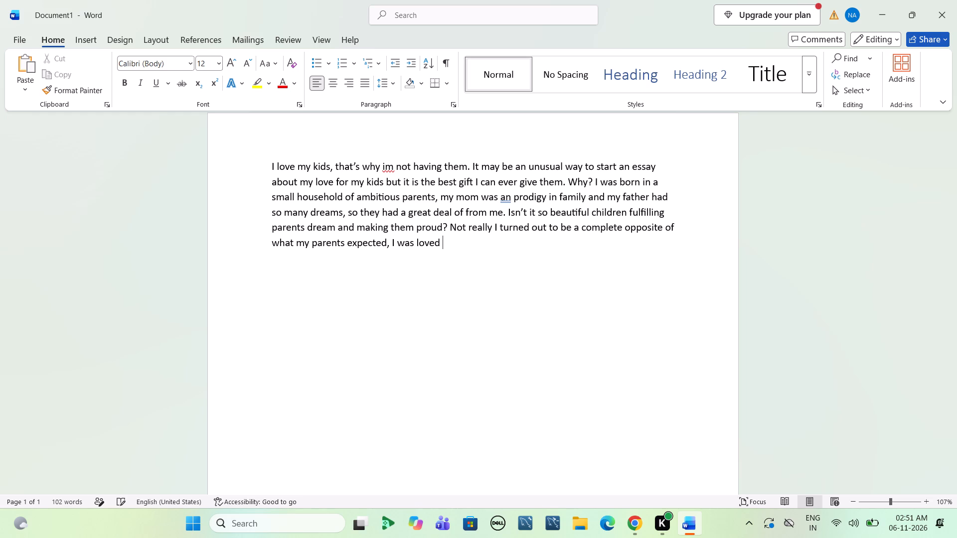
Continue the sentence with "loved deeply and cherished by them but I still".
text(loved deeply and cheri)
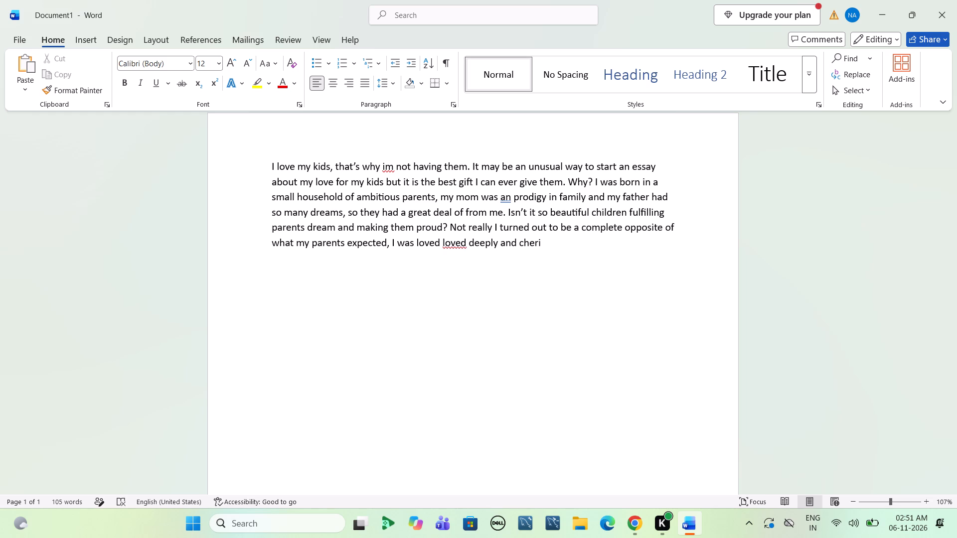
text(sed)
key(space)
text(by them but i can)
key(BackSpace)
key(BackSpace)
key(BackSpace)
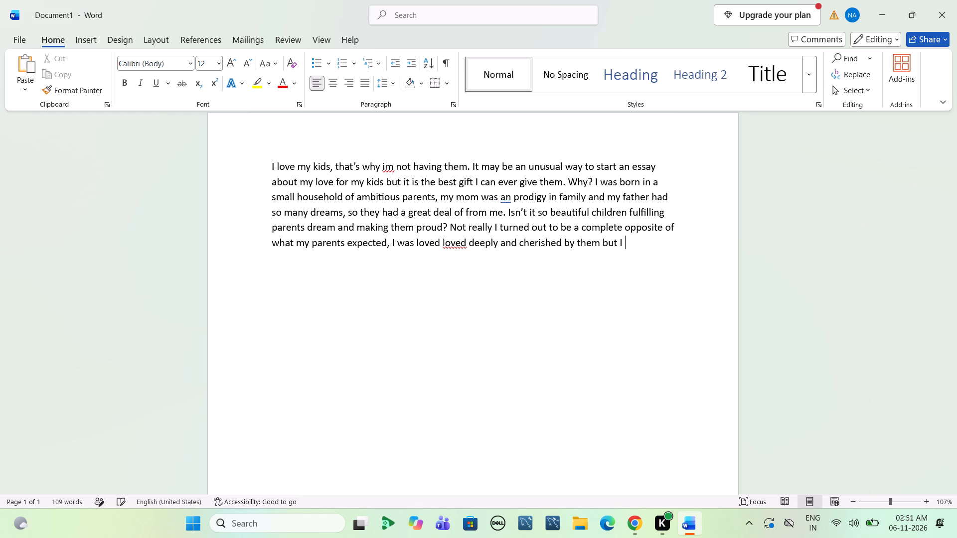
text(still)
key(space)
Continue the sentence with "from a very young age can sense a bit of".
text(from a very young age i)
key(space)
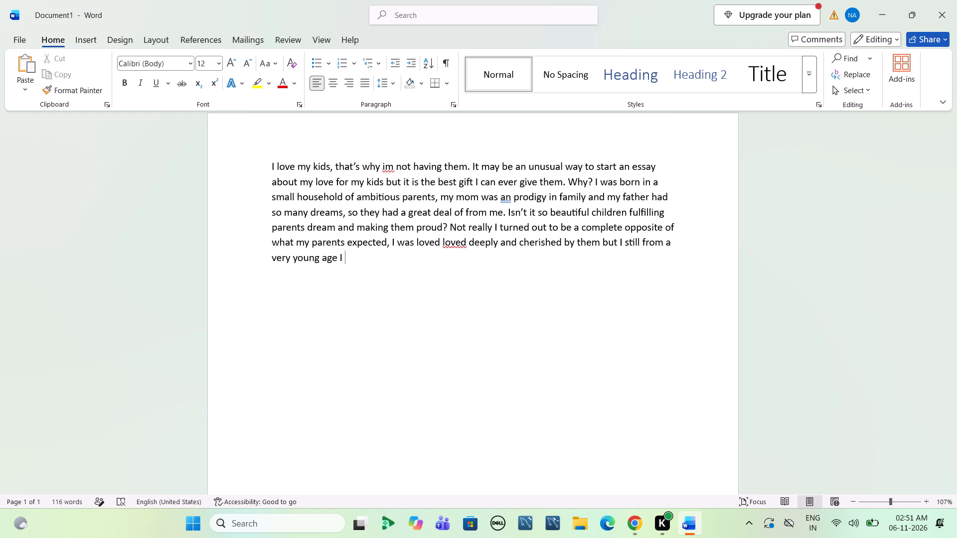
key(BackSpace)
key(BackSpace)
text(can sense a bit od)
key(space)
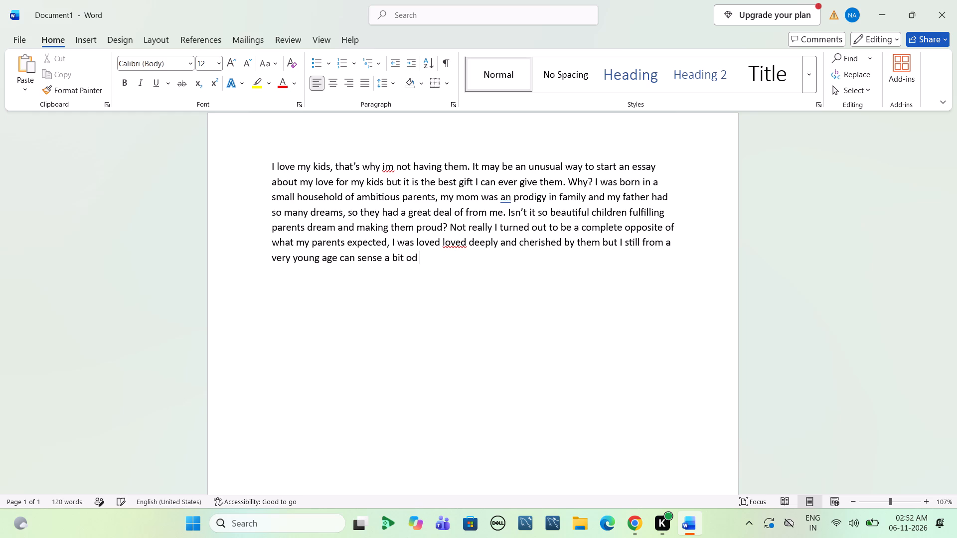
key(BackSpace)
key(BackSpace)
text(f)
key(space)
Continue the sentence with "disappointment in their self even if they".
key(d)
text(issa)
text(ppointmed)
key(BackSpace)
text(nt)
key(space)
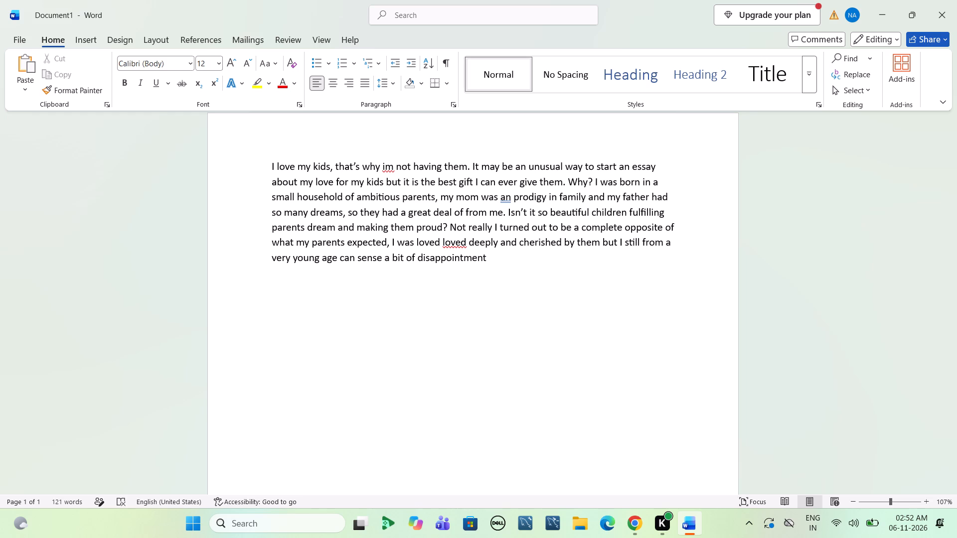
text(im)
key(BackSpace)
text(n their self e)
text(ven if they)
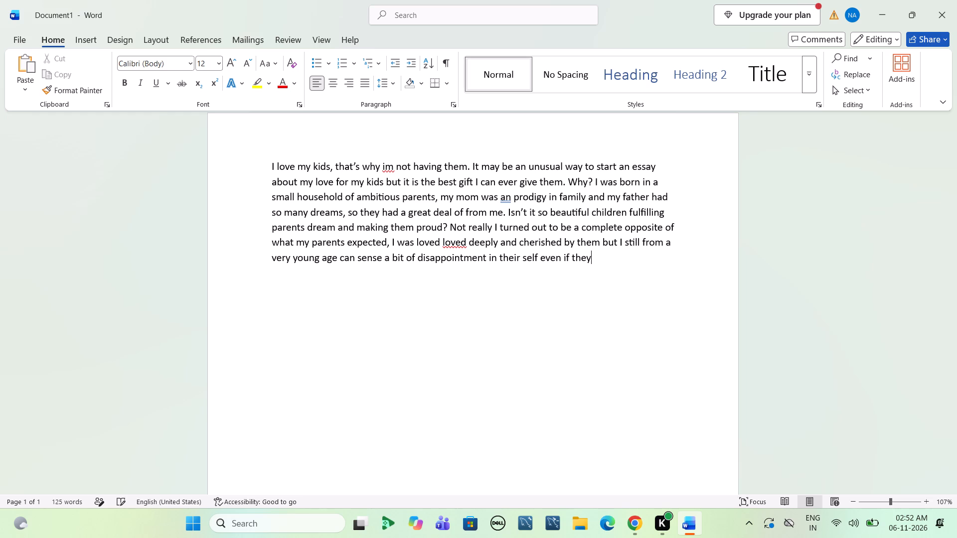
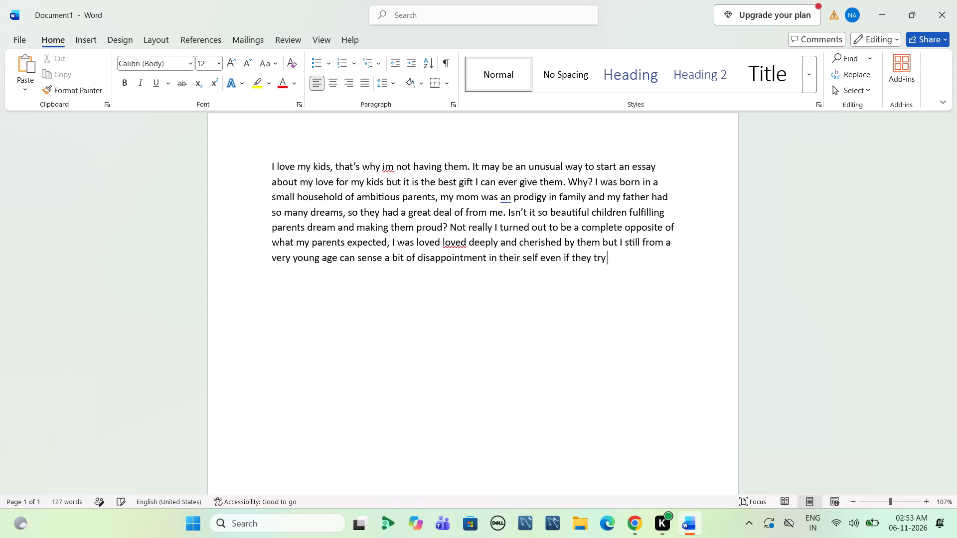
Change the final "try" to "tried" and continue the sentence with "their best to hide it", leaving no trailing comma.
key(BackSpace)
key(BackSpace)
text(ied their best to hide it)
key(comma)
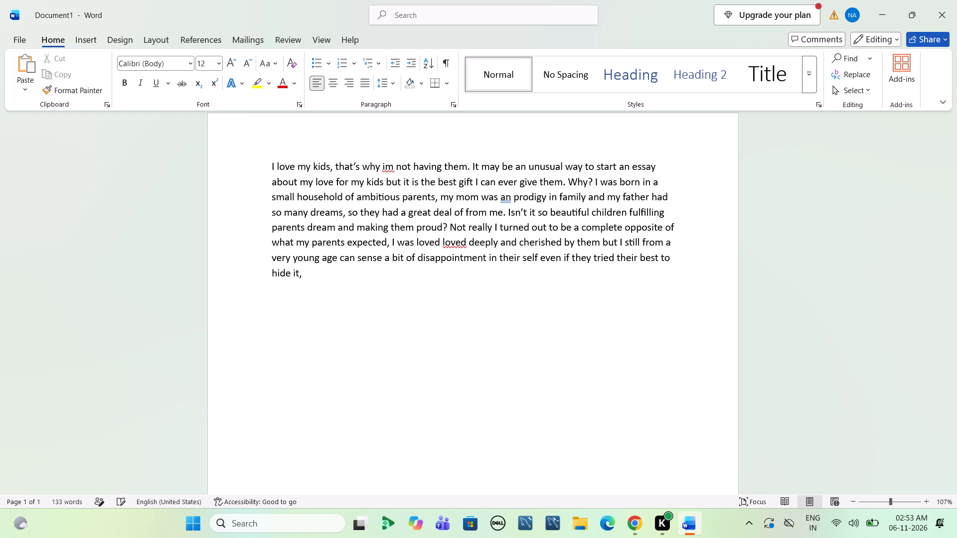
key(BackSpace)
key(comma)
key(BackSpace)
End the sentence with a full stop and begin a new one with "I was brought up with that resentment".
text(. i fel)
text(t)
key(space)
key(BackSpace)
key(BackSpace)
key(BackSpace)
key(BackSpace)
key(BackSpace)
text(was)
key(space)
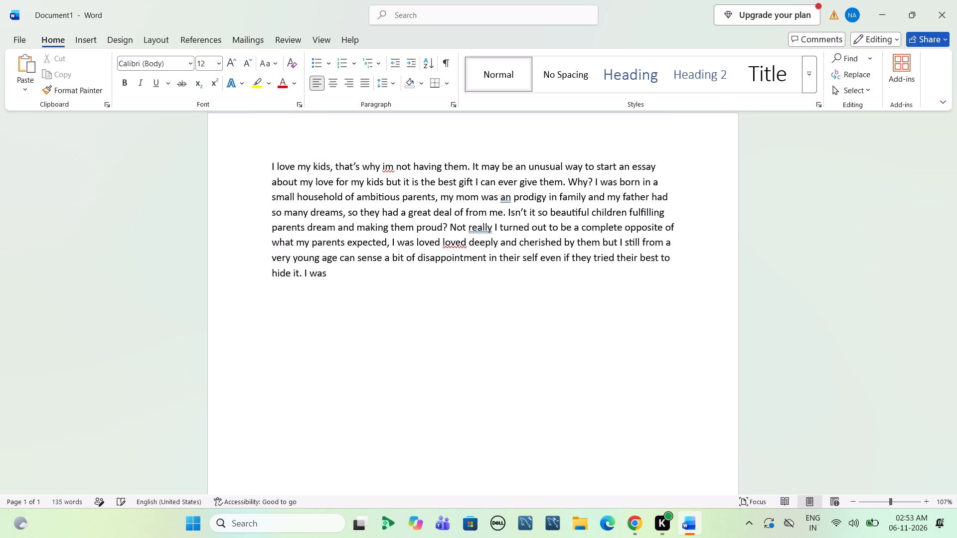
text(brought up with that resentment)
key(space)
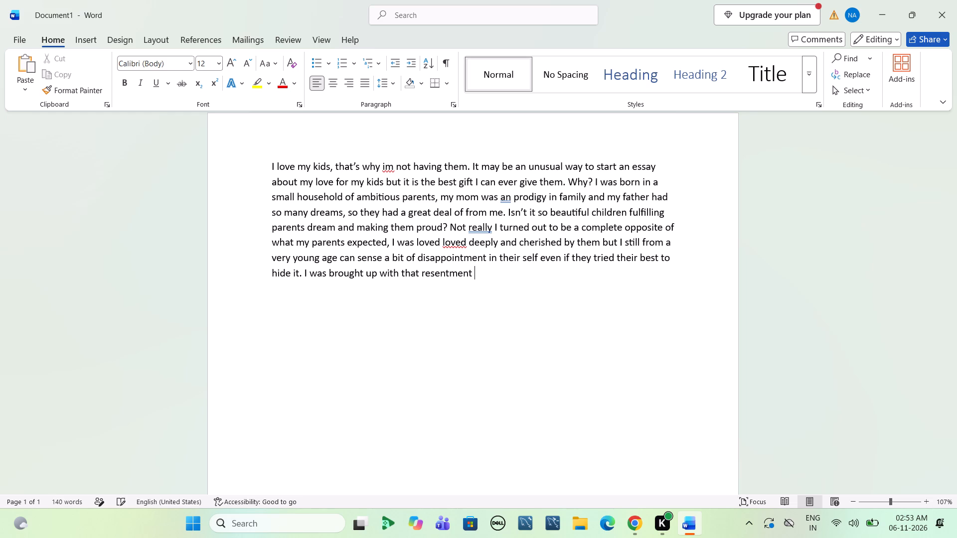
Continue the sentence with "and tried my best to outweigh".
text(and tried my best)
key(space)
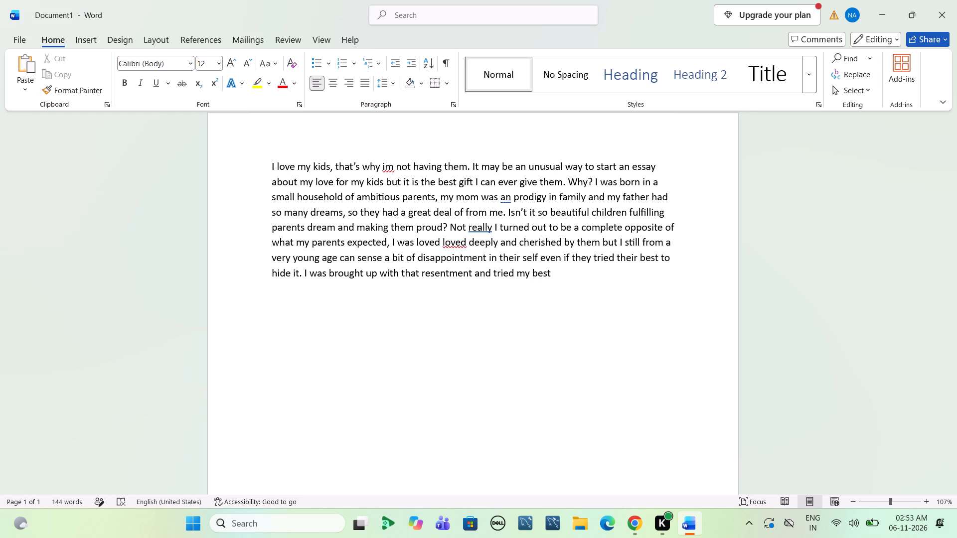
text(to)
key(space)
text(outweigh)
key(space)
key(BackSpace)
text(t)
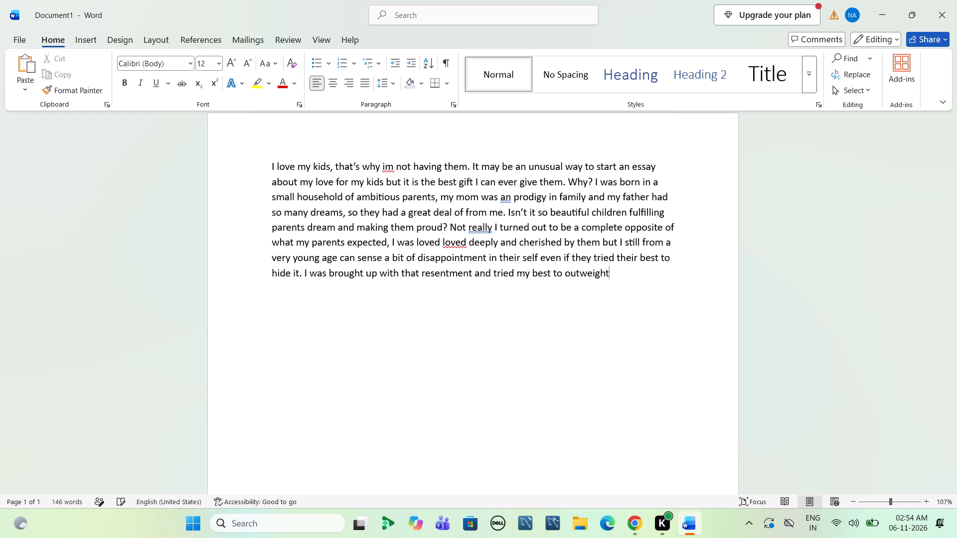
key(space)
key(BackSpace)
key(BackSpace)
key(space)
Continue the sentence with "my potent, and I never blame".
text(my)
key(space)
text(potent)
text(.)
key(space)
key(BackSpace)
key(BackSpace)
text(, and i never blame)
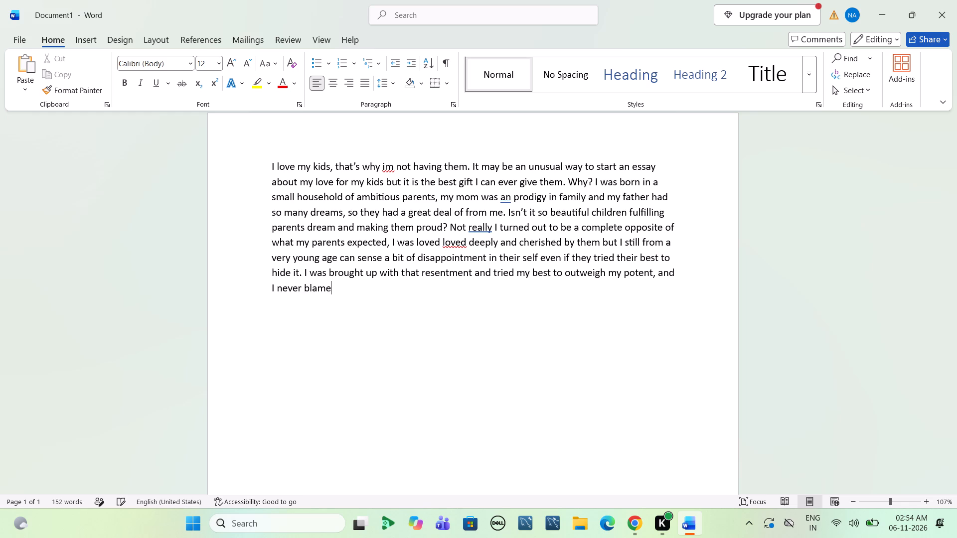
key(space)
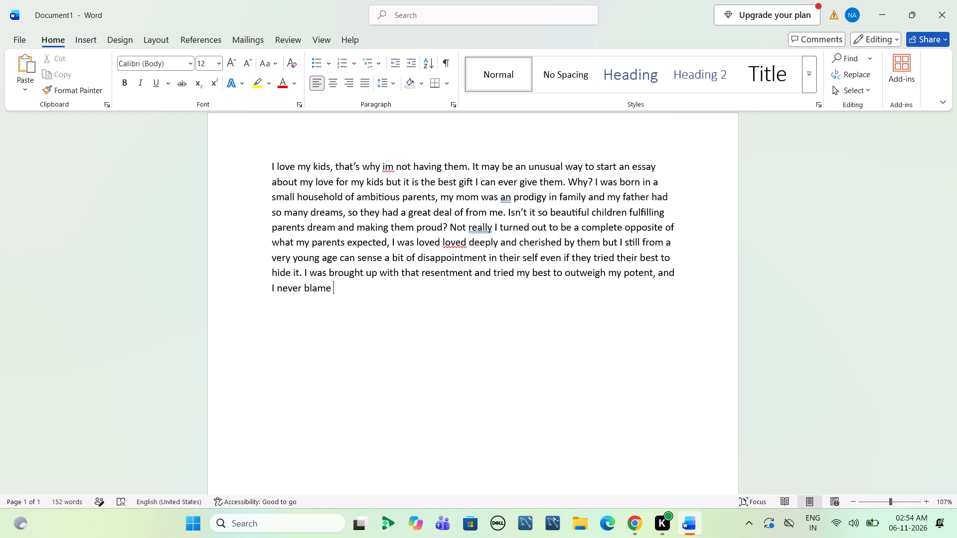
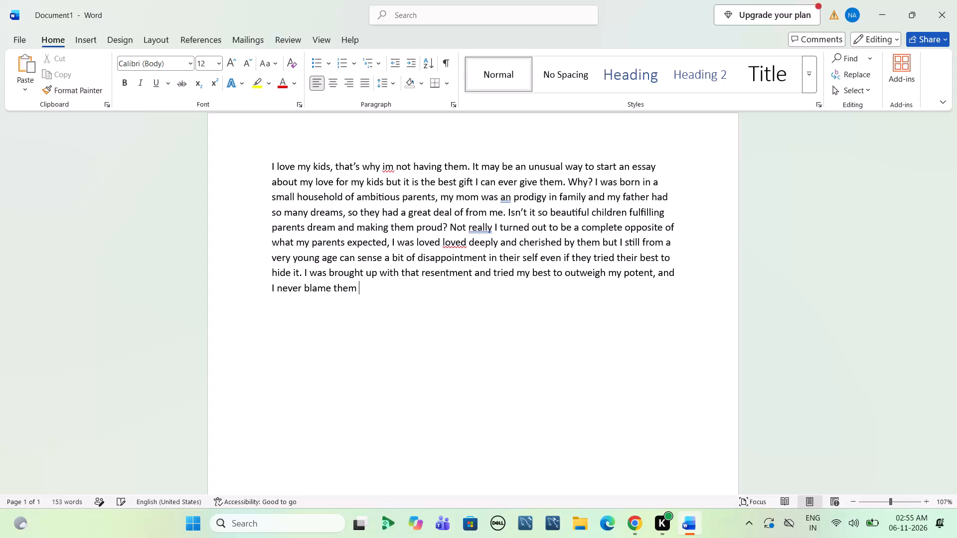
Continue the sentence with "cause they were human obviously people make plans by expecting an outcome".
text(cause)
key(space)
text(they were human obvious)
text(ly people make plans)
key(space)
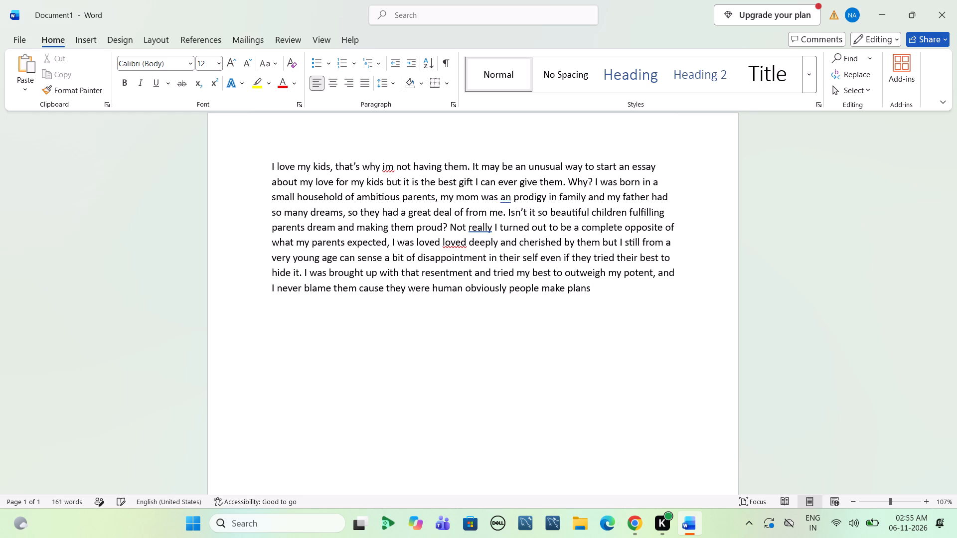
text(by expecting an outcome)
key(space)
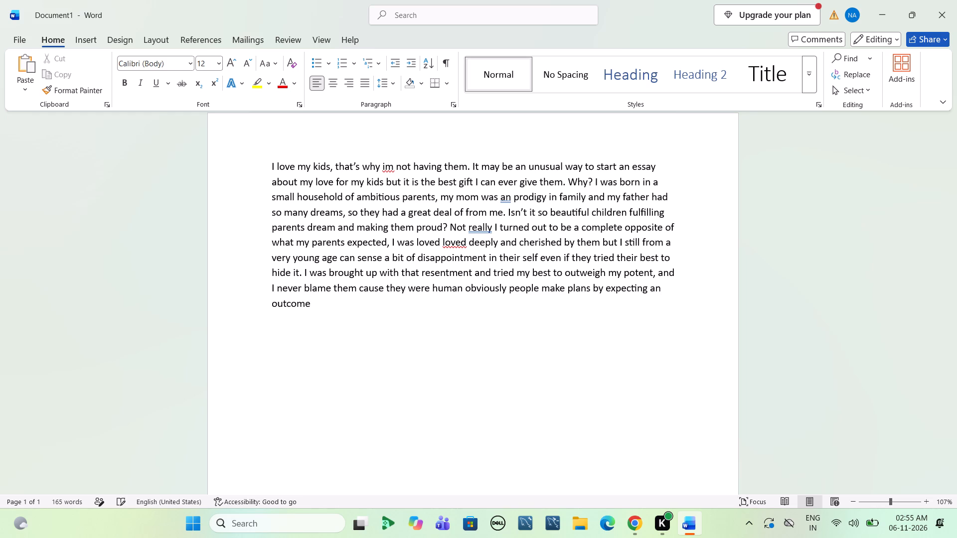
Continue the sentence with "and even tho i was not exactly that outcome" and end it with a full stop.
text(and eb)
key(BackSpace)
text(ven tho i was not exavt)
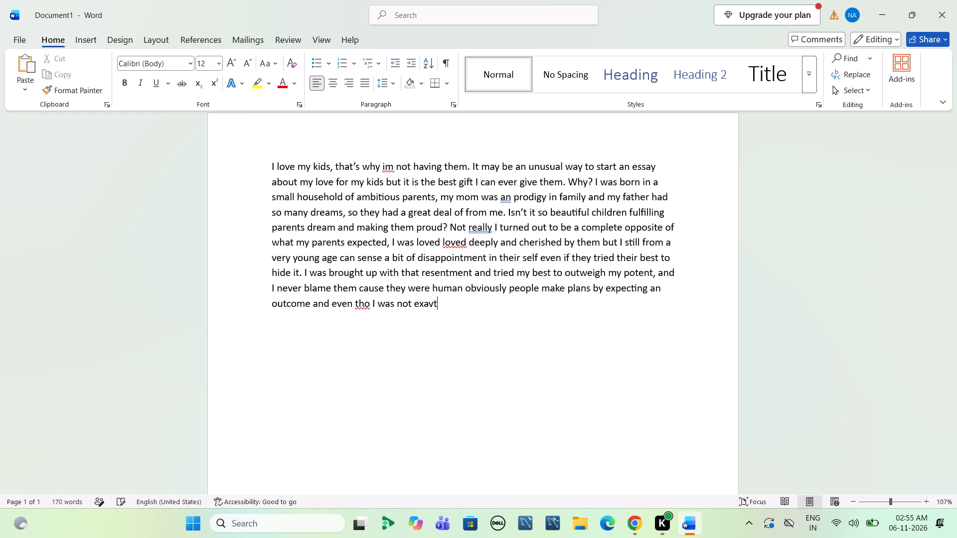
key(BackSpace)
key(BackSpace)
text(ctly that co)
key(BackSpace)
key(BackSpace)
text(ouy)
key(BackSpace)
text(tcome)
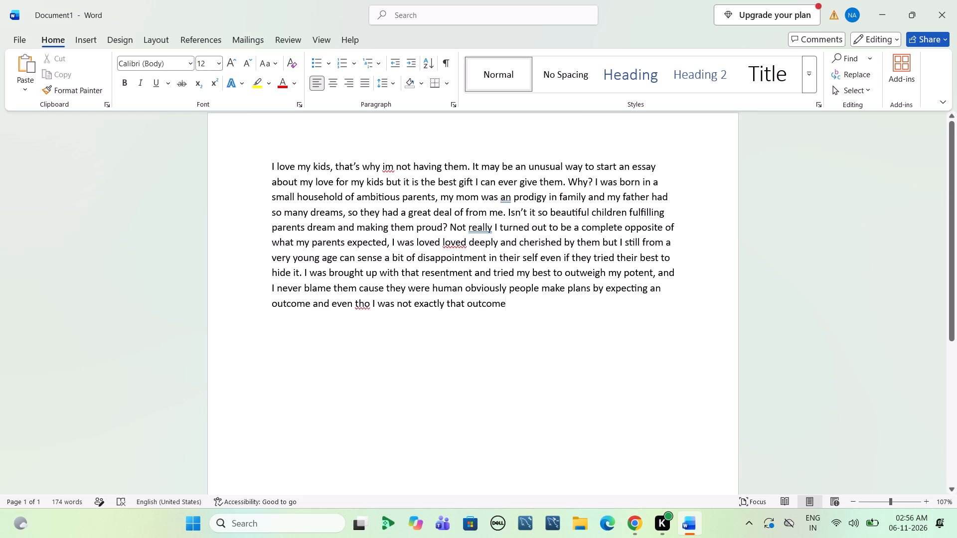
text(.)
key(space)
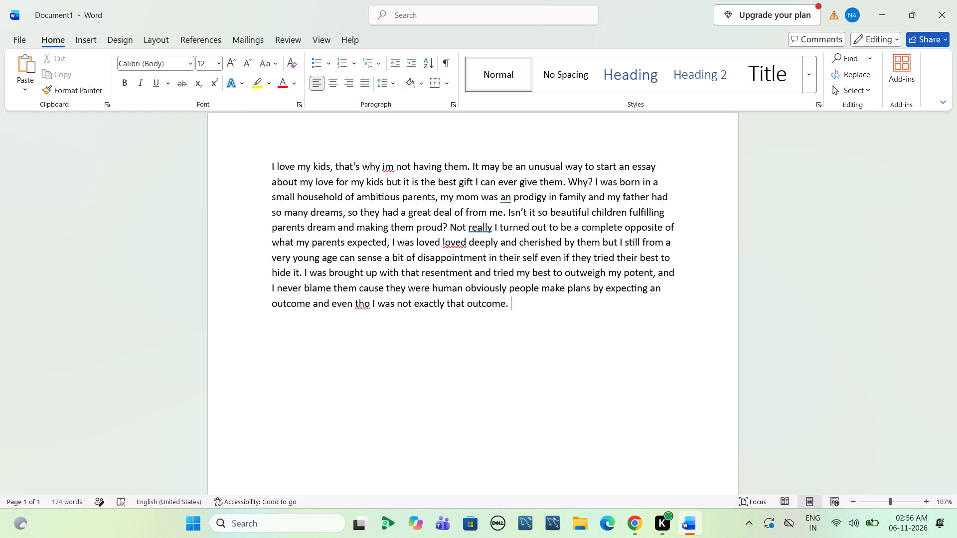
Start a new sentence with "so a thought was lingering in my mind what if i was never born".
text(so a thought was lingering me)
key(space)
key(BackSpace)
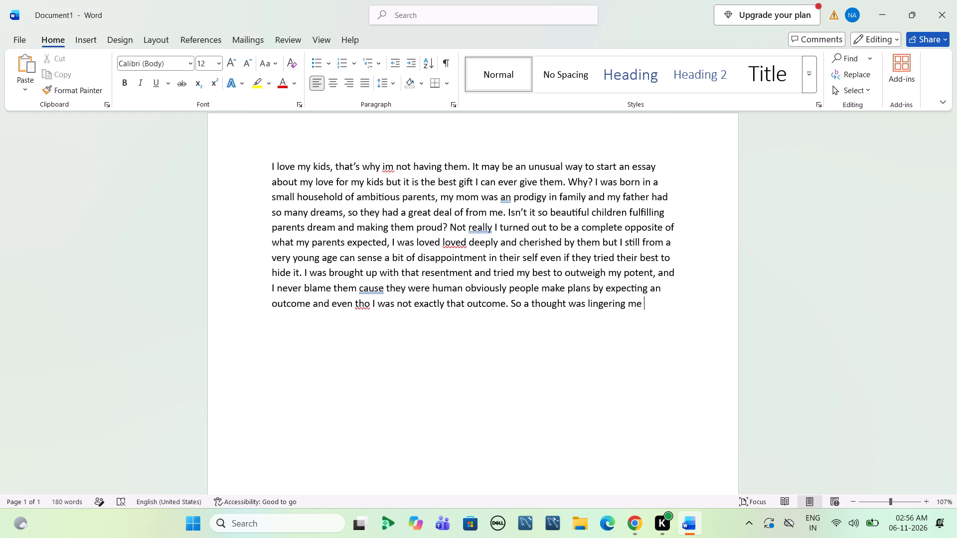
key(BackSpace)
key(BackSpace)
text(in my mind what if i was never born)
Close the sentence with a question mark and begin another with "will my parents have to bear the dissapoint".
text(? will my parents have to)
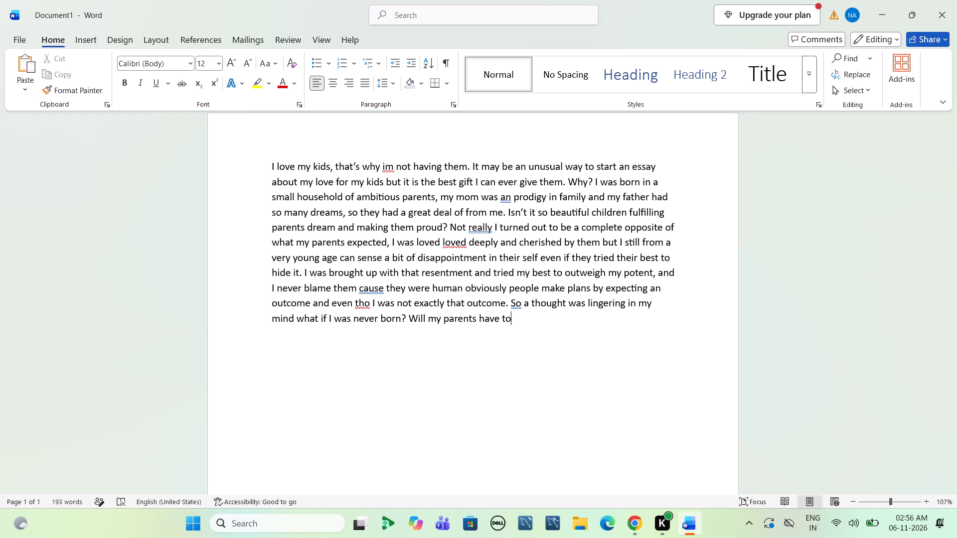
key(space)
text(bear the dissaopo)
key(BackSpace)
key(BackSpace)
key(BackSpace)
key(a)
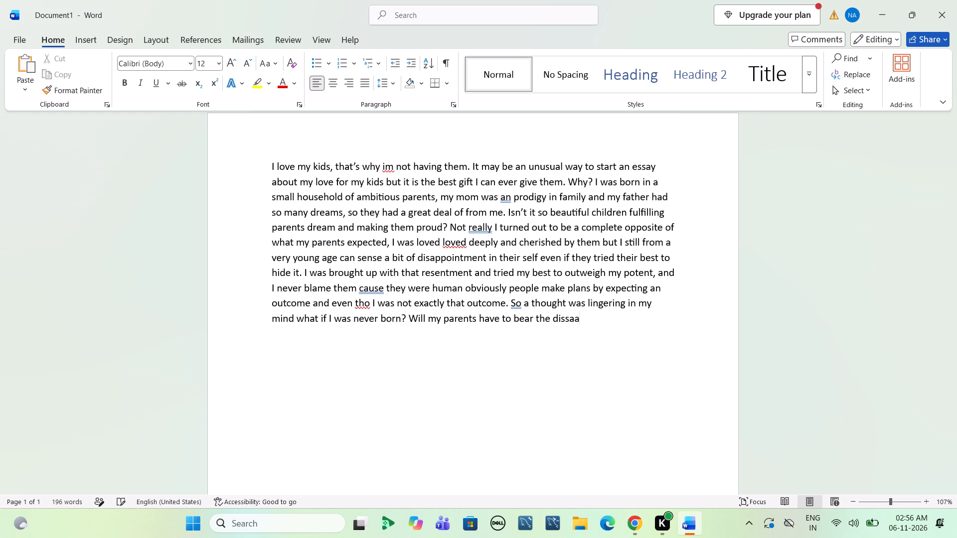
key(BackSpace)
text(poin)
key(t)
Replace the unfinished word after "bear the" with "resentment?".
key(BackSpace)
key(BackSpace)
key(BackSpace)
key(BackSpace)
key(BackSpace)
key(BackSpace)
key(BackSpace)
key(BackSpace)
key(BackSpace)
key(BackSpace)
text(resentment)
key(shift+question)
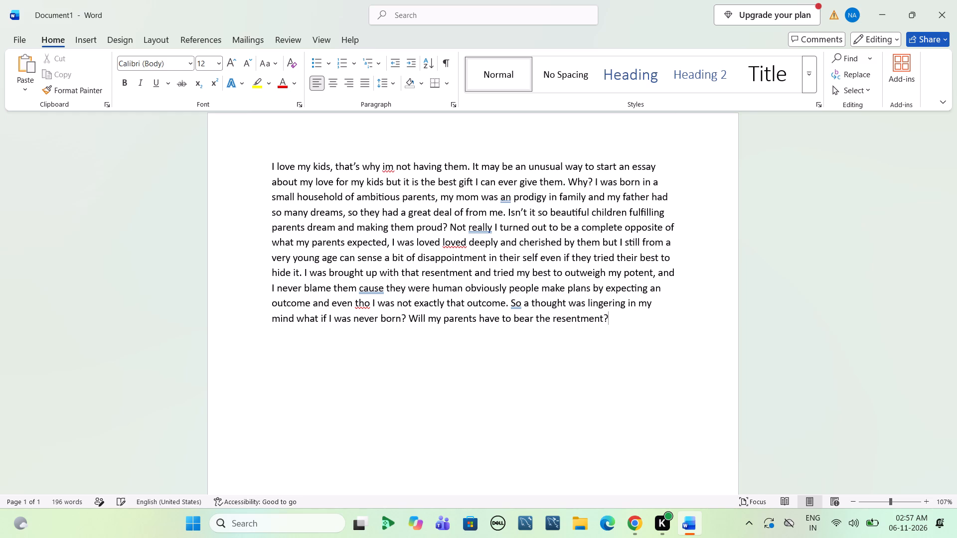
key(space)
Begin the next sentence with "or".
text(or)
key(space)
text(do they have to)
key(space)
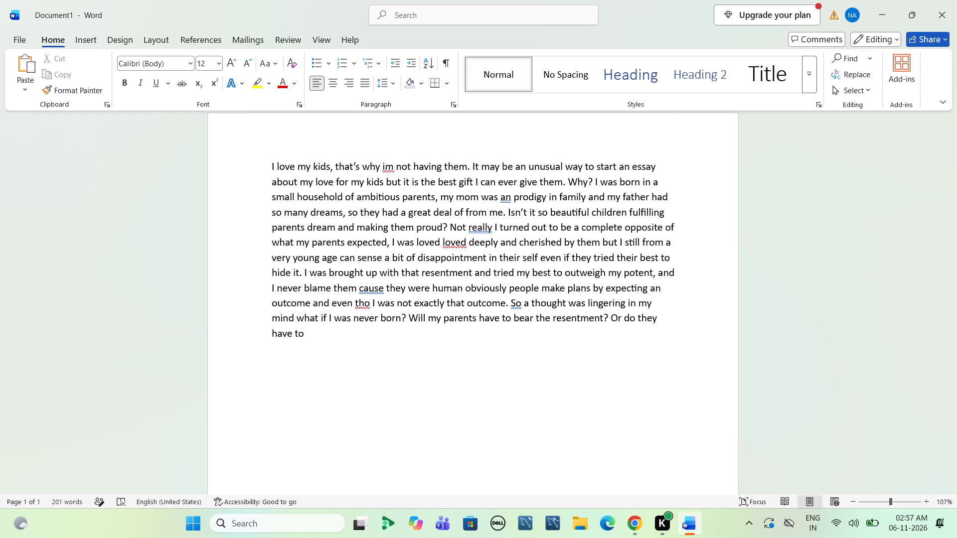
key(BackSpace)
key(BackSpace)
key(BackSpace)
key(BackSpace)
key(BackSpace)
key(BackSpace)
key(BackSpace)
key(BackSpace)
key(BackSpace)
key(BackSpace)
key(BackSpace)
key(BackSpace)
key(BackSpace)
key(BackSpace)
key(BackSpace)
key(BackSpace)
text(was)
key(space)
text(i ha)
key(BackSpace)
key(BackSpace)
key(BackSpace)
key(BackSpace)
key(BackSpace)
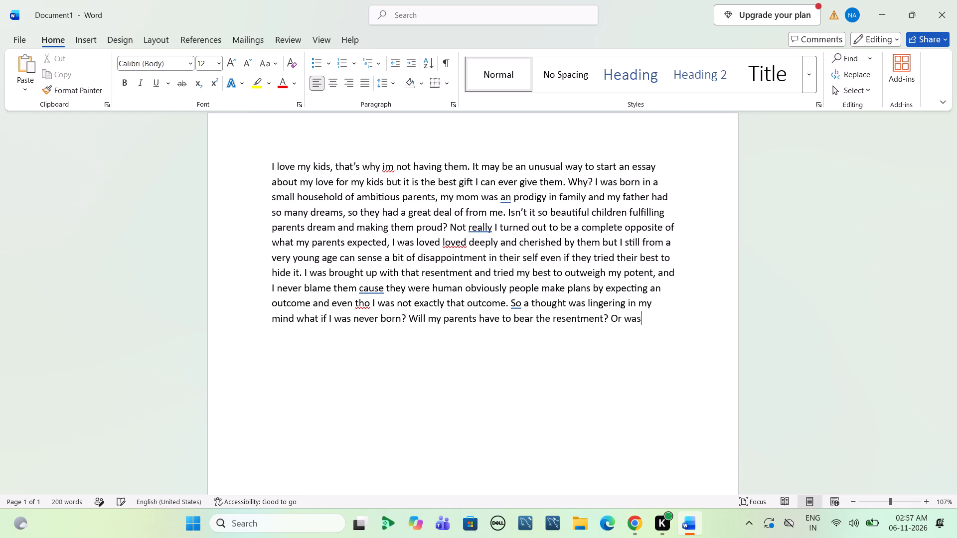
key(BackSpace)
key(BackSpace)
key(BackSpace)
Continue the sentence after "Or" with "do i have to brought up with that feeling".
text(di)
key(BackSpace)
text(o i have to brought up with that f)
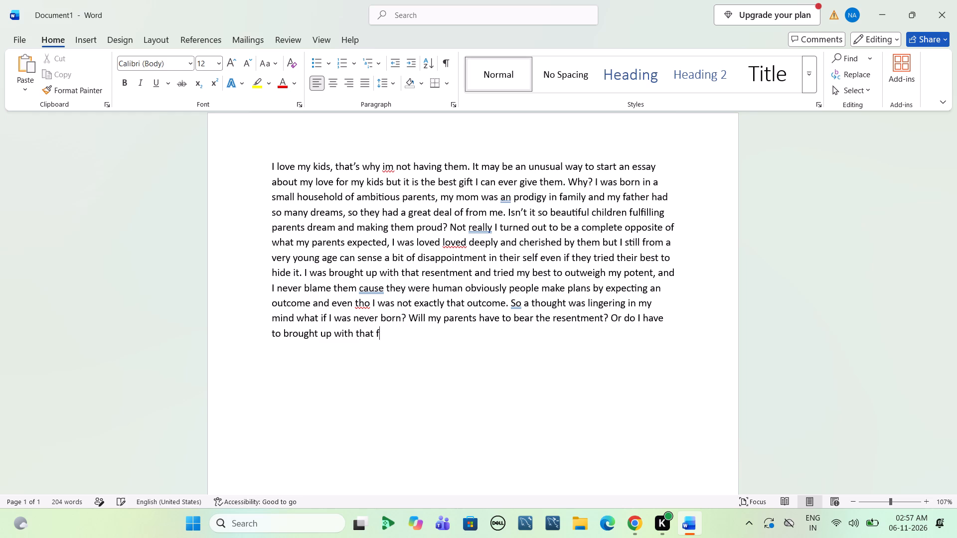
text(eeling)
key(space)
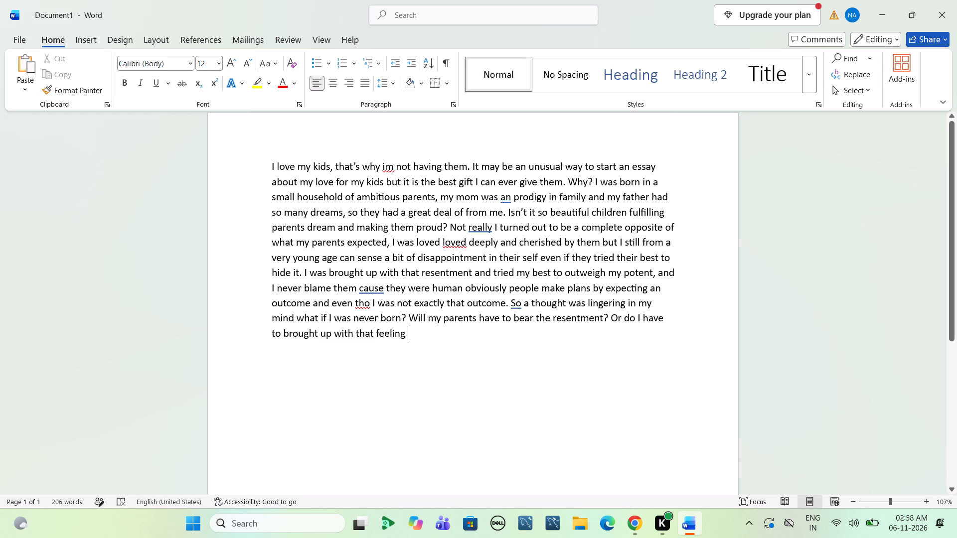
Insert "lets go to my childhood" between "Why?" and "I was born" near the start of the paragraph.
click(591, 182)
key(space)
text(lets)
key(space)
text(g)
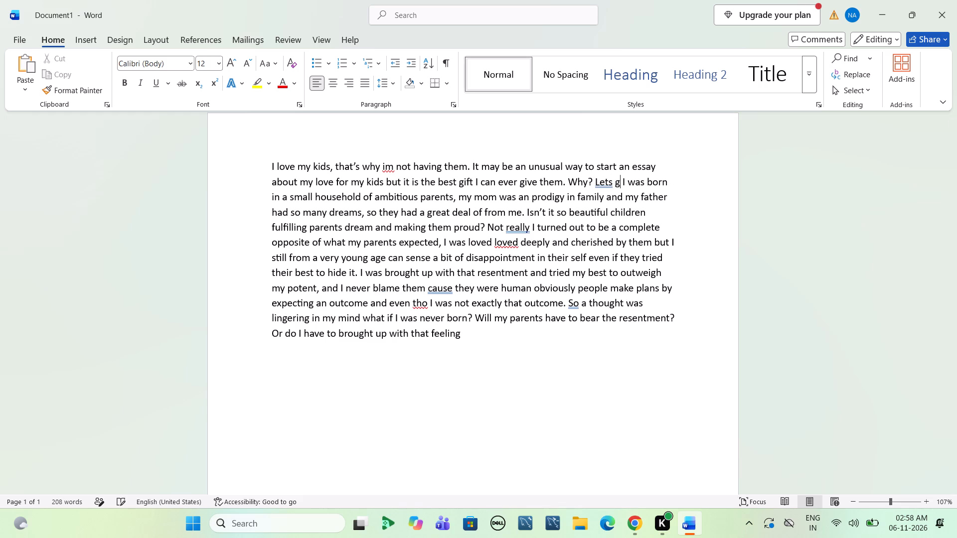
text(o t)
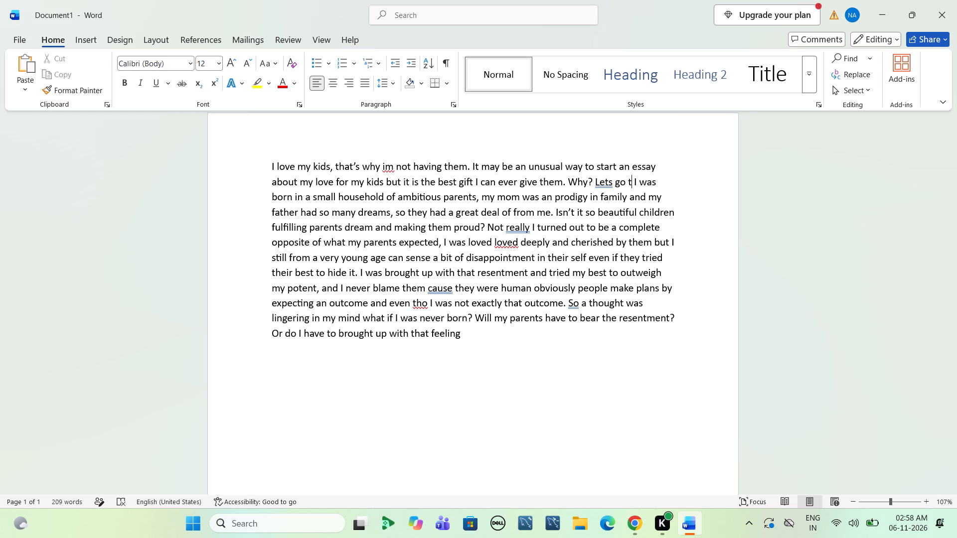
text(o my childhoos)
key(BackSpace)
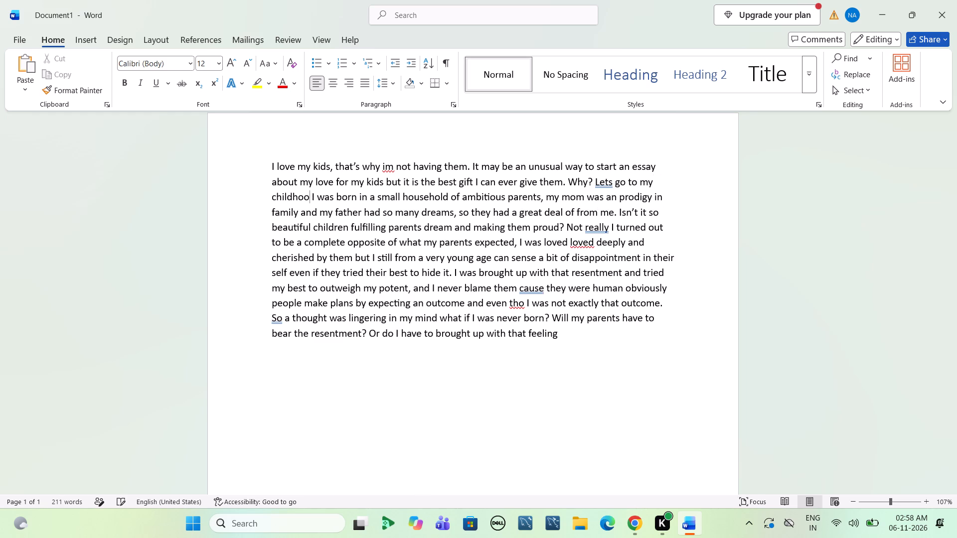
text(d)
key(space)
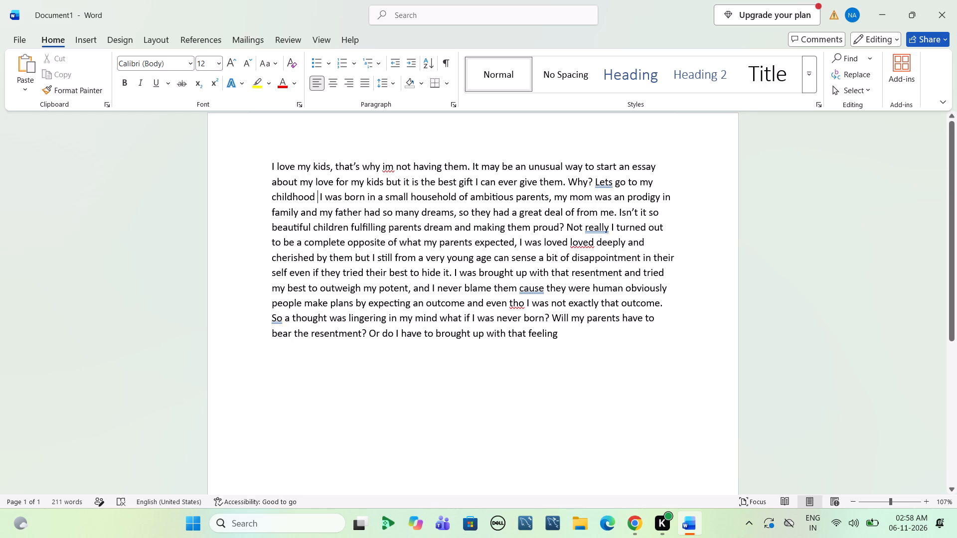
End the paragraph's last sentence with a full stop directly after "that feeling".
click(564, 336)
key(BackSpace)
text(.)
key(space)
Copy the whole essay paragraph, from "I love my kids" to "that feeling.".
drag(270, 165, 530, 302)
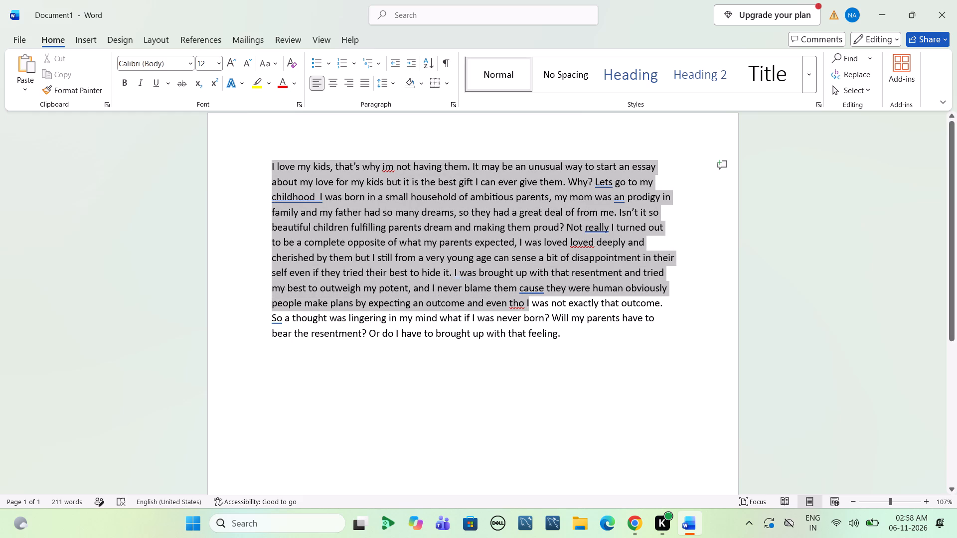
drag(530, 302, 599, 338)
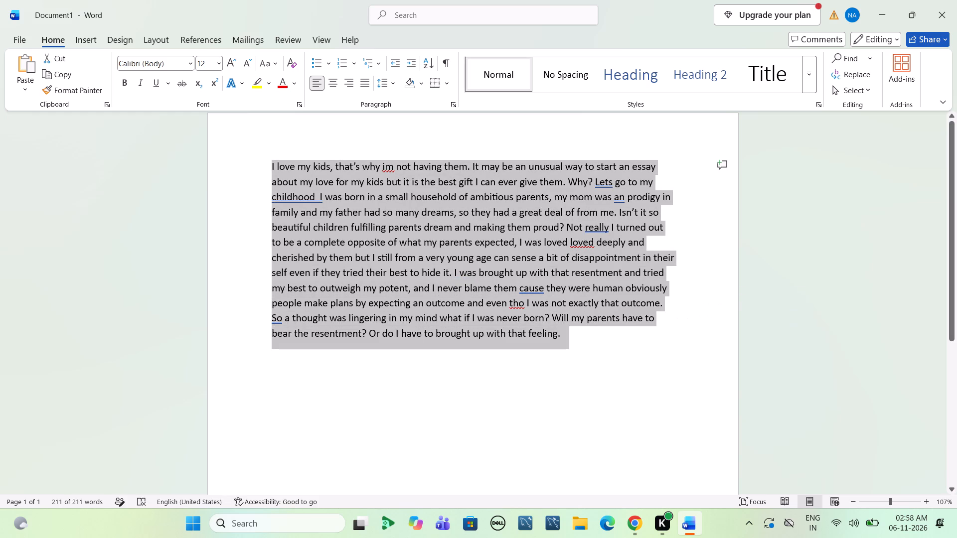
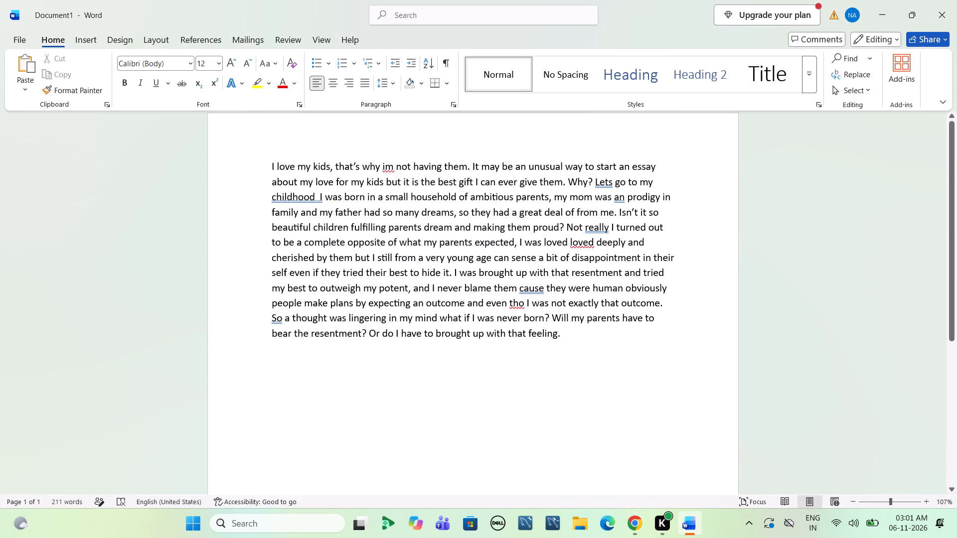
click(563, 182)
key(BackSpace)
key(BackSpace)
key(BackSpace)
key(BackSpace)
key(BackSpace)
key(BackSpace)
key(BackSpace)
key(BackSpace)
key(BackSpace)
key(BackSpace)
key(BackSpace)
key(BackSpace)
key(BackSpace)
key(BackSpace)
key(BackSpace)
key(BackSpace)
key(BackSpace)
key(BackSpace)
key(BackSpace)
key(BackSpace)
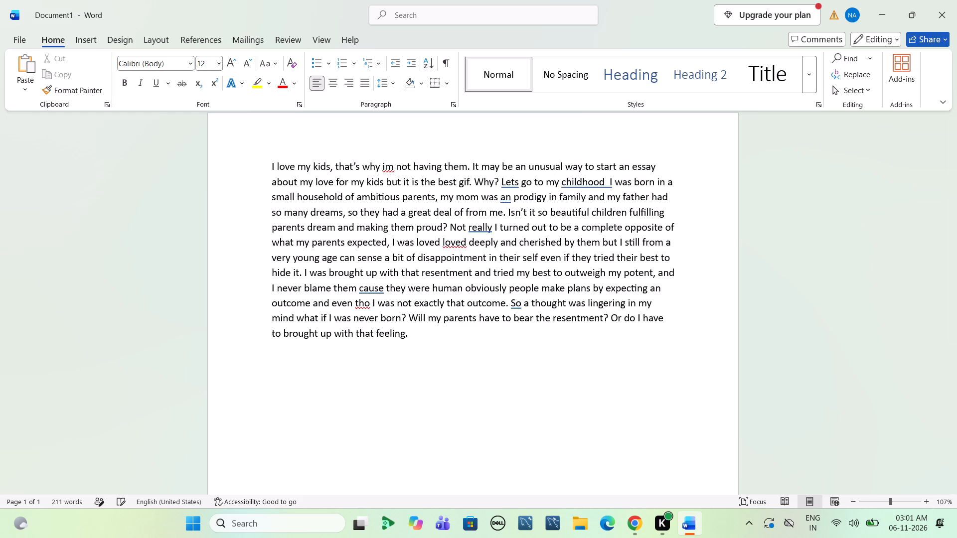
key(BackSpace)
key(BackSpace)
key(BackSpace)
key(BackSpace)
key(BackSpace)
key(BackSpace)
key(BackSpace)
key(BackSpace)
key(BackSpace)
key(BackSpace)
key(BackSpace)
key(BackSpace)
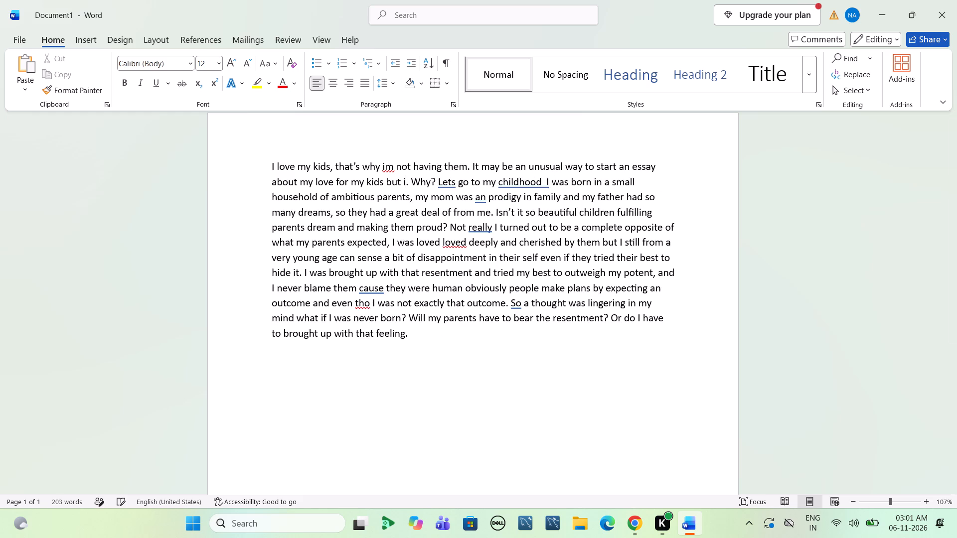
key(BackSpace)
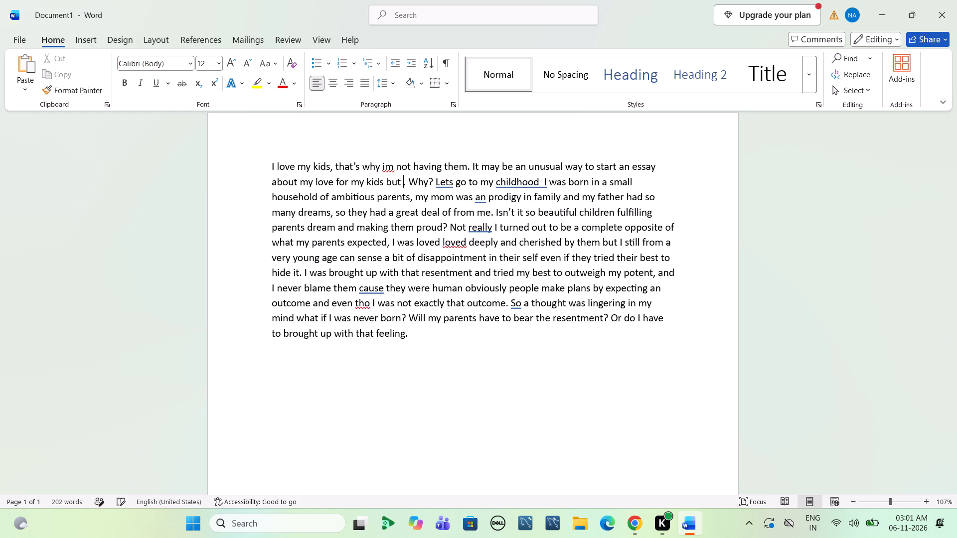
text(with)
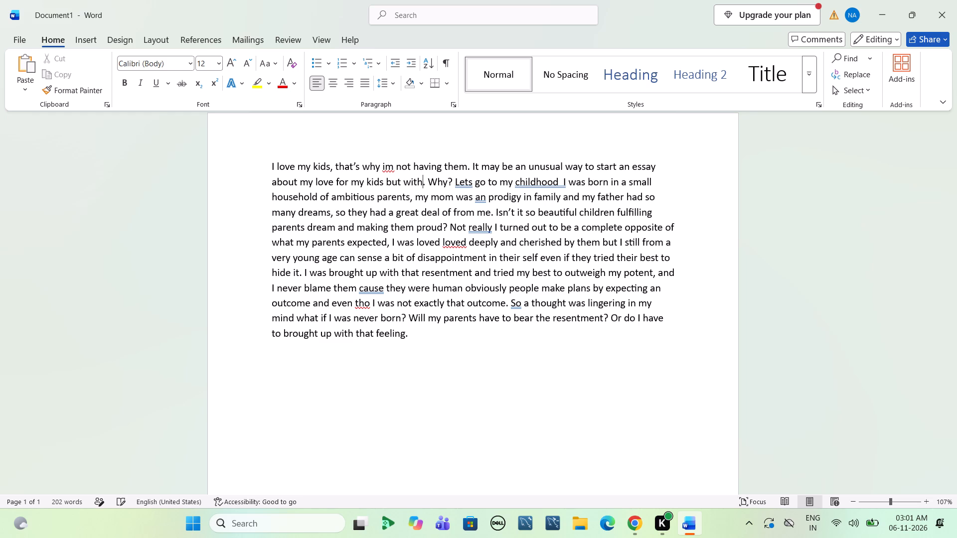
text(holding)
key(space)
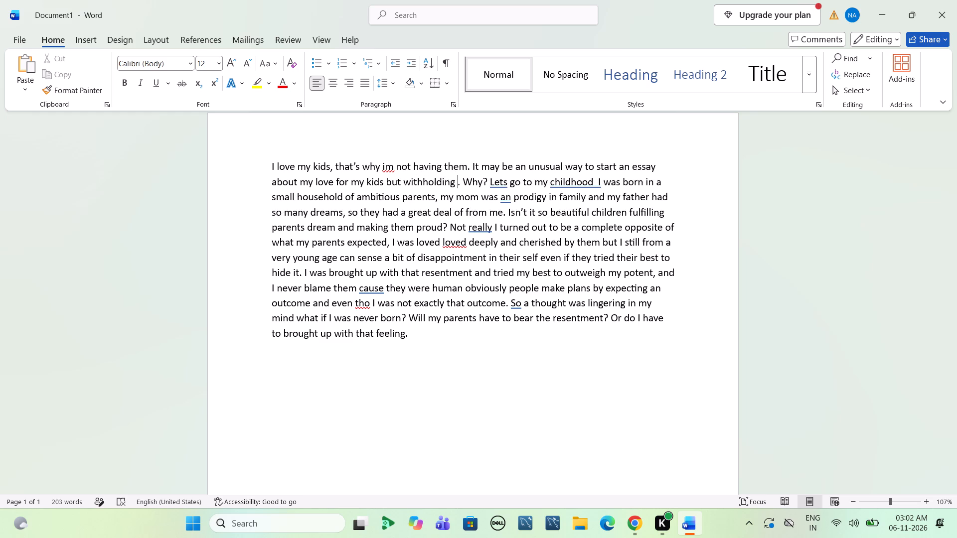
text(thwe)
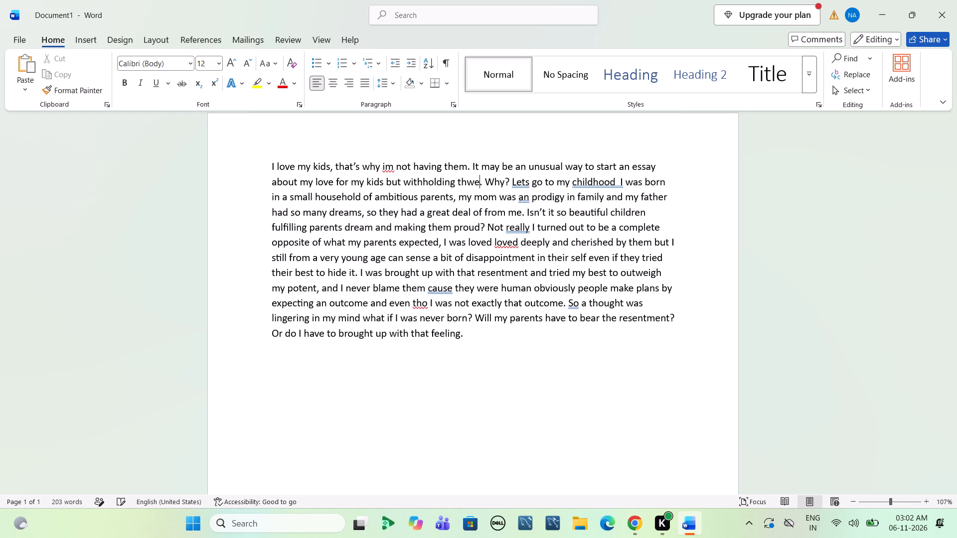
key(BackSpace)
key(BackSpace)
text(eir)
key(space)
text(existence)
key(space)
text(is the greatest)
key(space)
text(gift i cab)
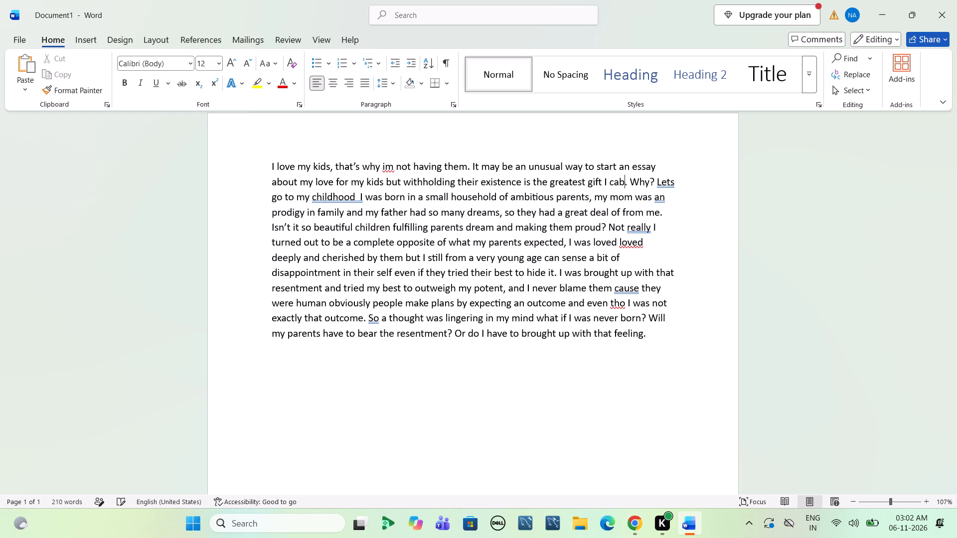
key(BackSpace)
text(n ever give them)
key(space)
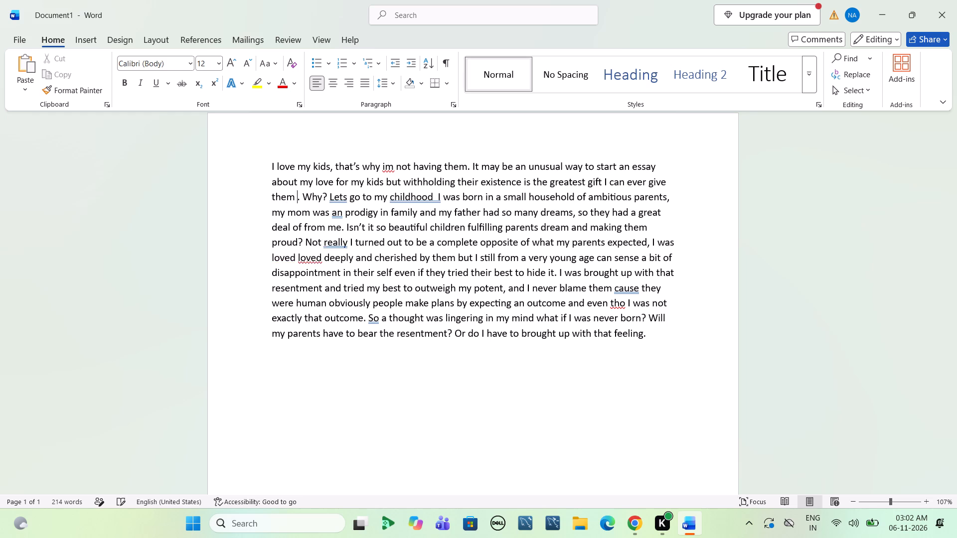
key(BackSpace)
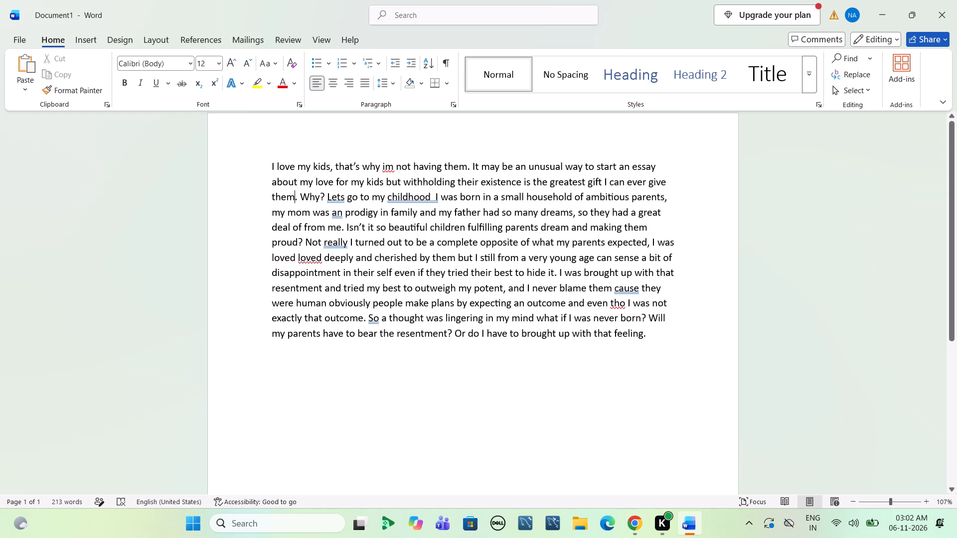
Start a new paragraph after "give them.", before "Why?".
click(297, 197)
key(Return)
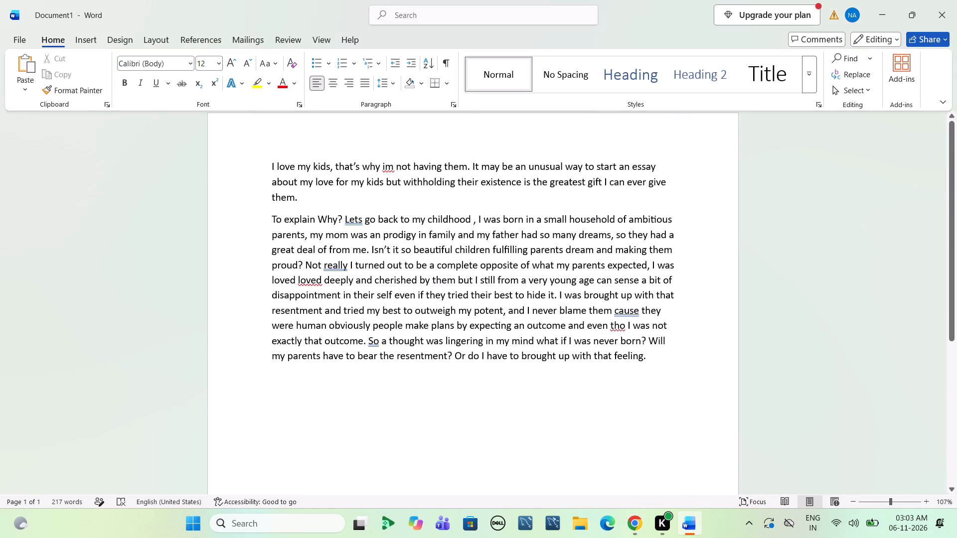
click(533, 219)
text(to)
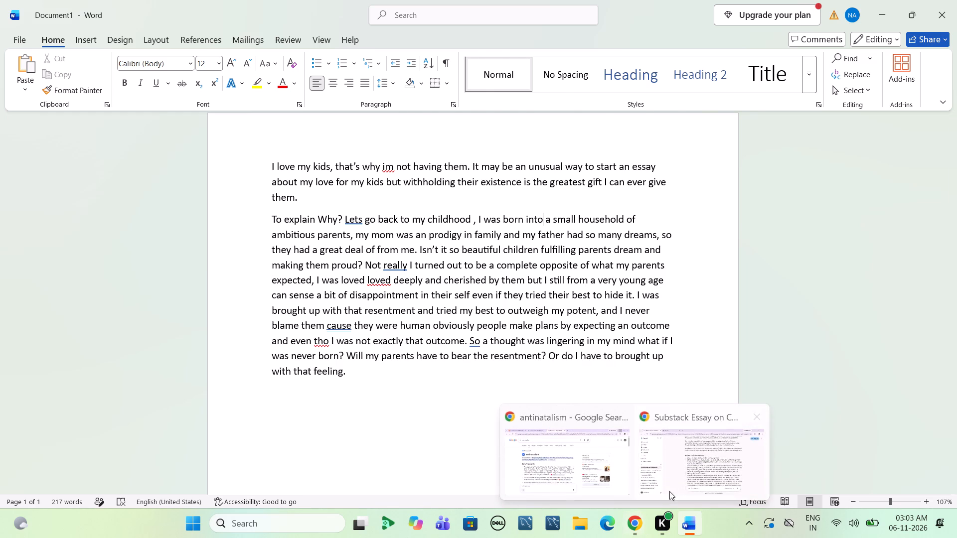
Check Gemini's draft again, then end the Word sentence after "ambitious parents" with a period and capitalize "My" before "mom".
click(687, 481)
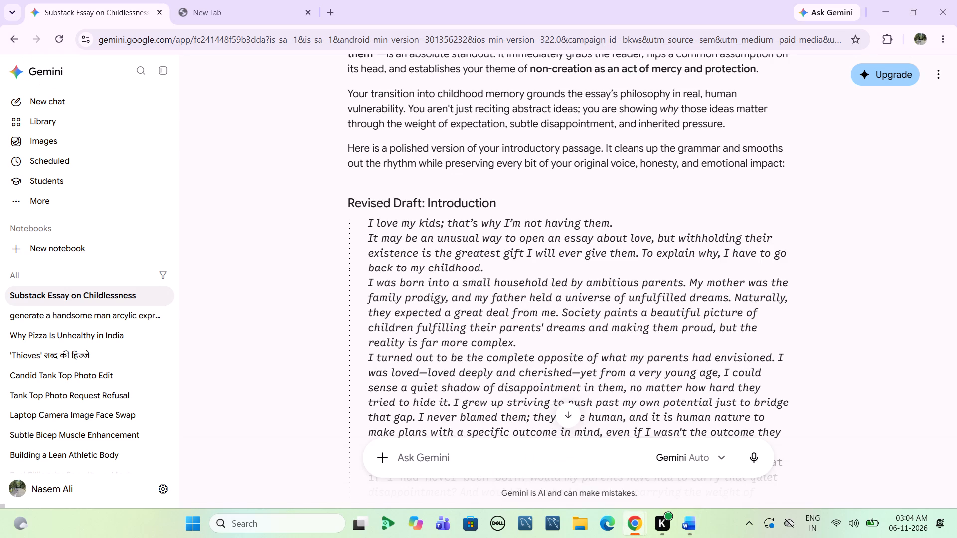
click(690, 465)
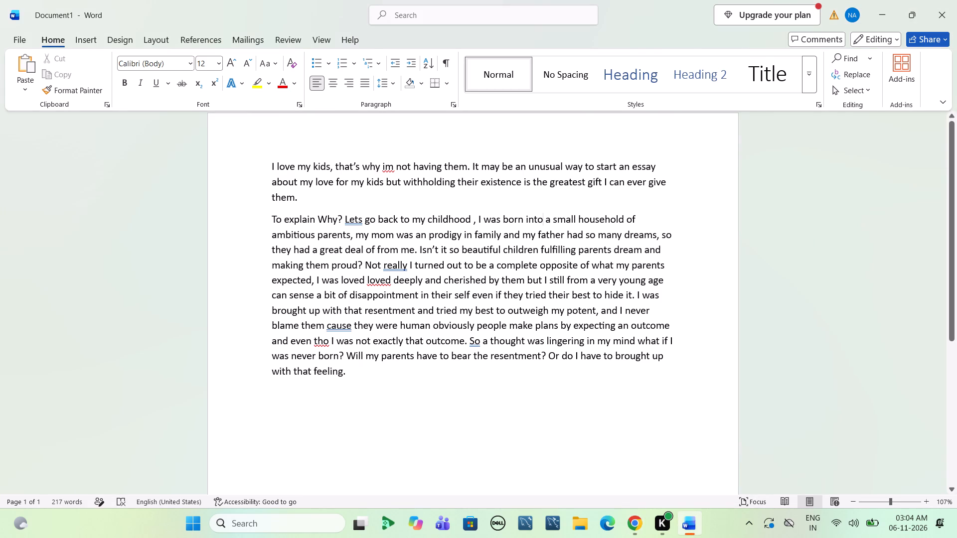
click(356, 235)
key(BackSpace)
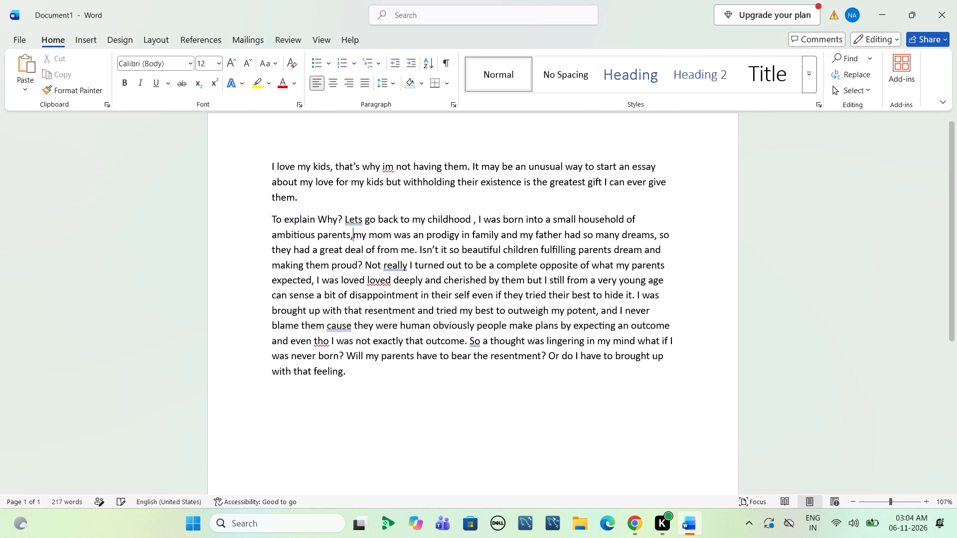
key(BackSpace)
text(.)
key(space)
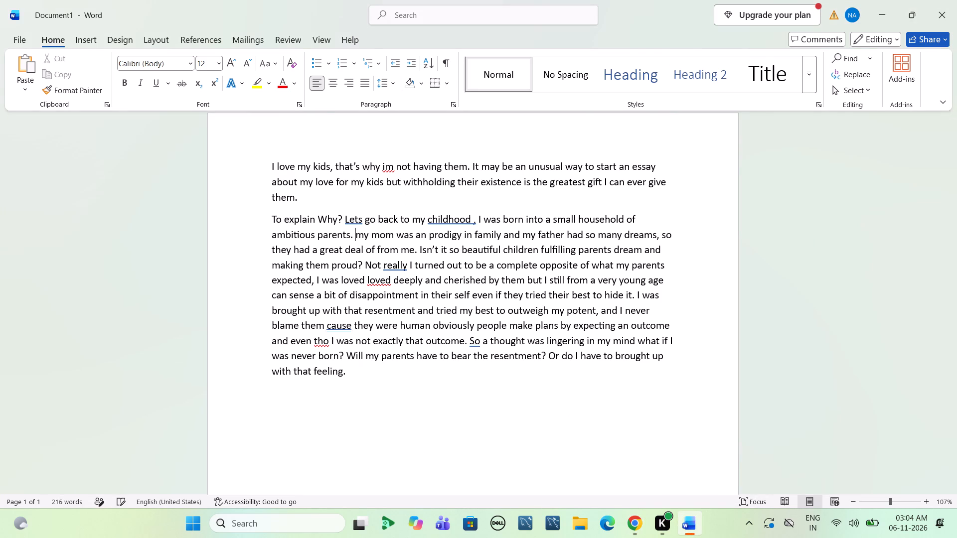
key(BackSpace)
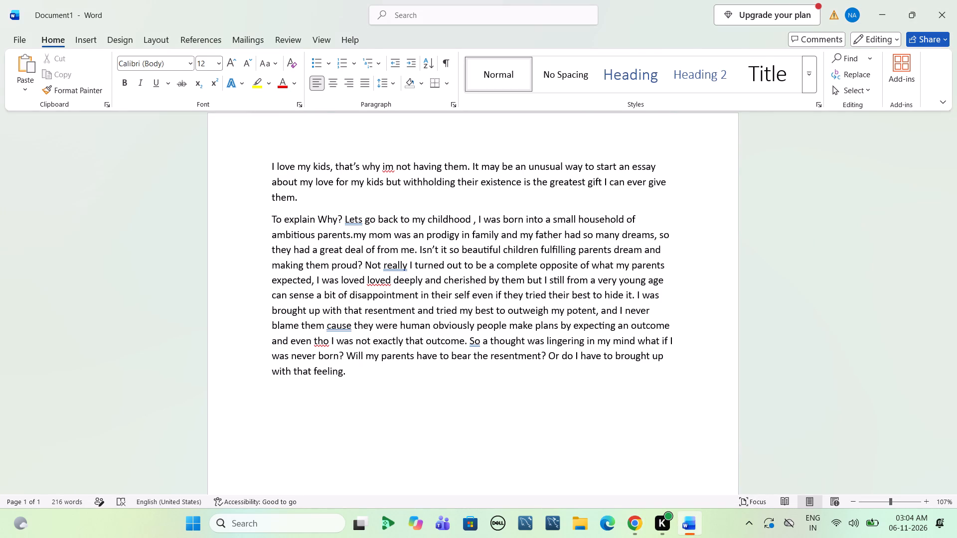
click(358, 236)
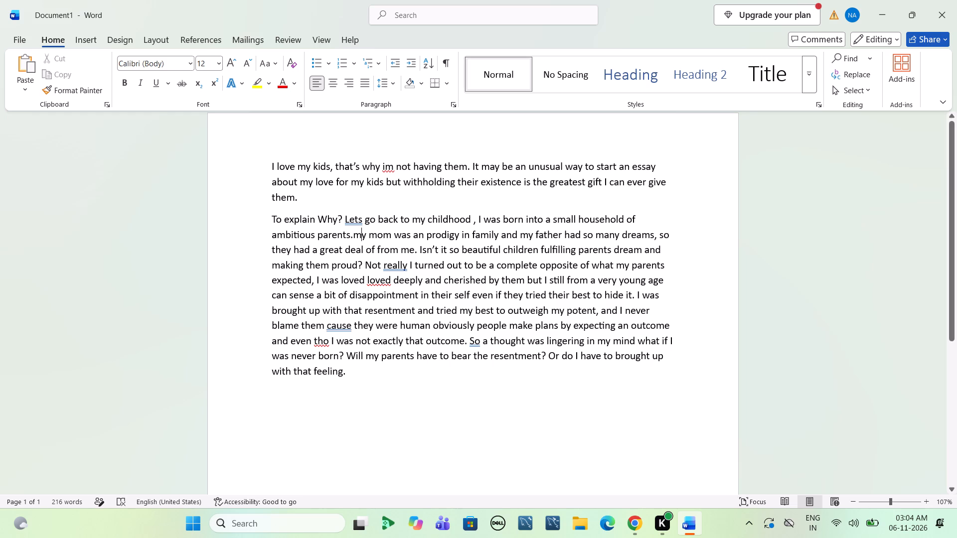
key(BackSpace)
key(space)
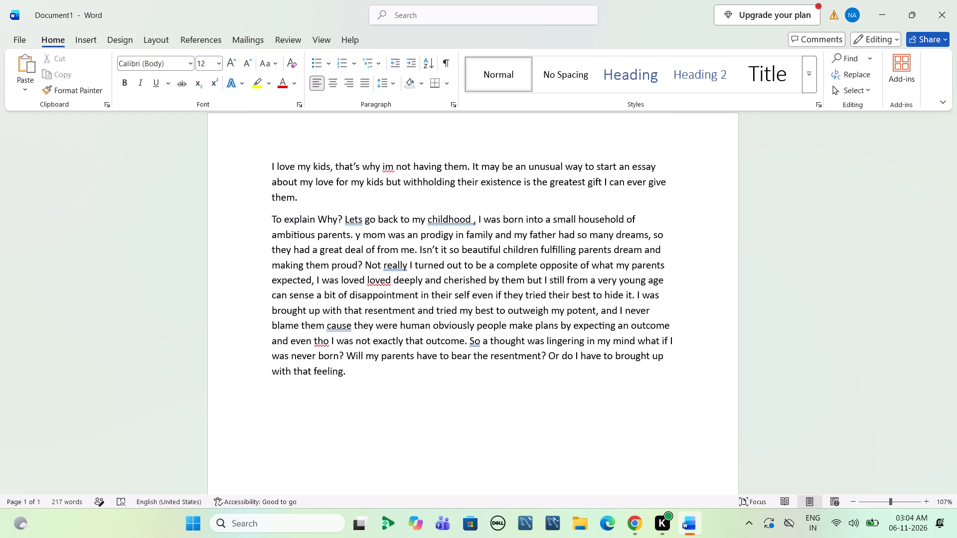
key(shift+m)
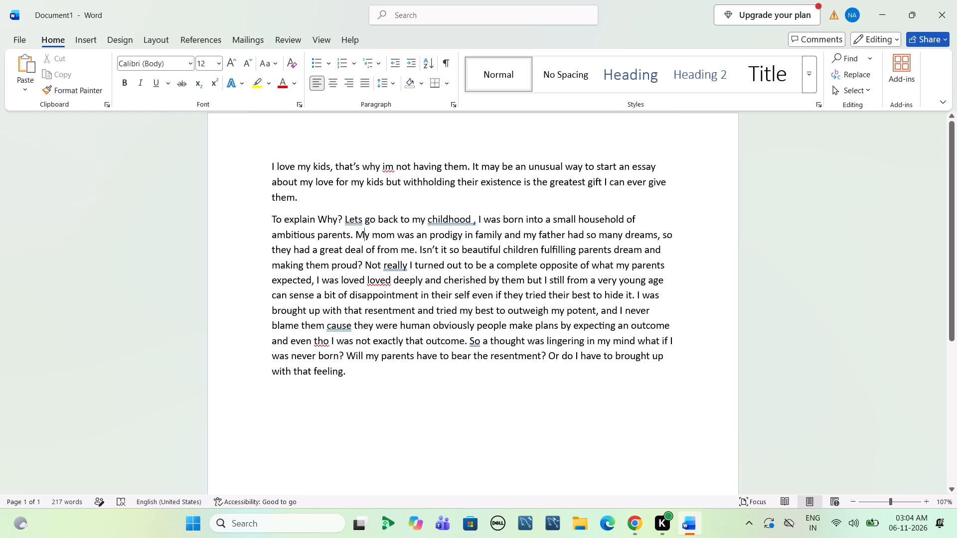
Reword "an prodigy in family" as "a family prodigy", leaving a single space before "and my father".
click(503, 235)
key(BackSpace)
key(BackSpace)
key(BackSpace)
key(BackSpace)
key(BackSpace)
key(BackSpace)
key(BackSpace)
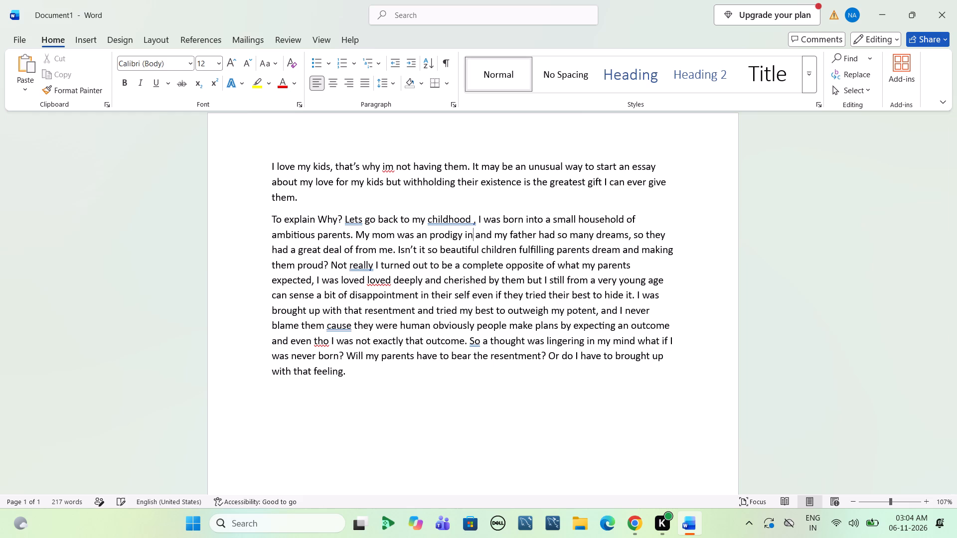
key(BackSpace)
key(BackSpace)
key(BackSpace)
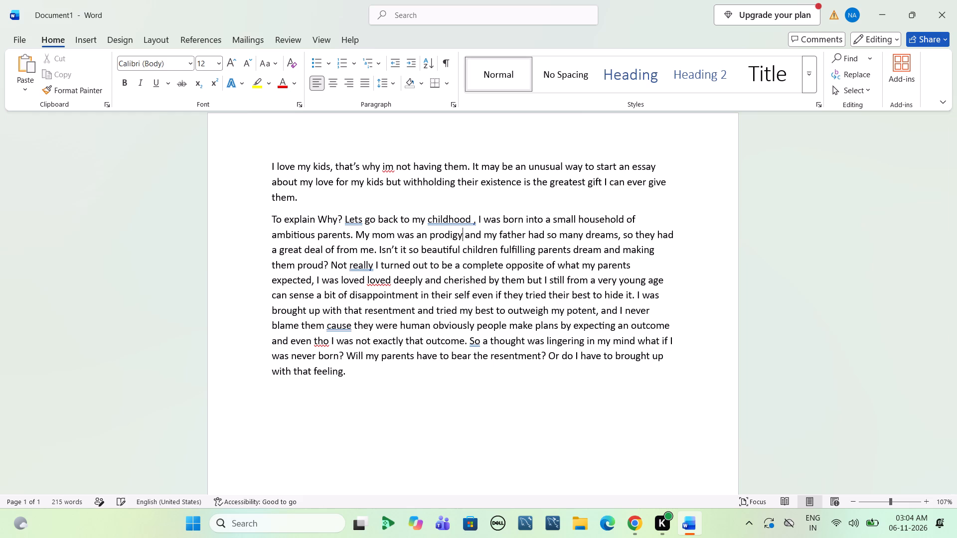
key(space)
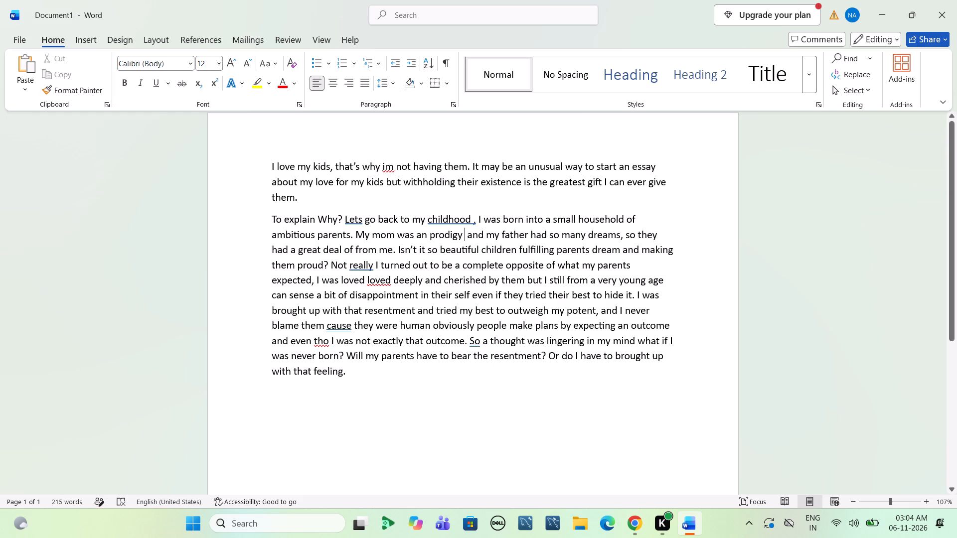
click(428, 235)
key(BackSpace)
key(space)
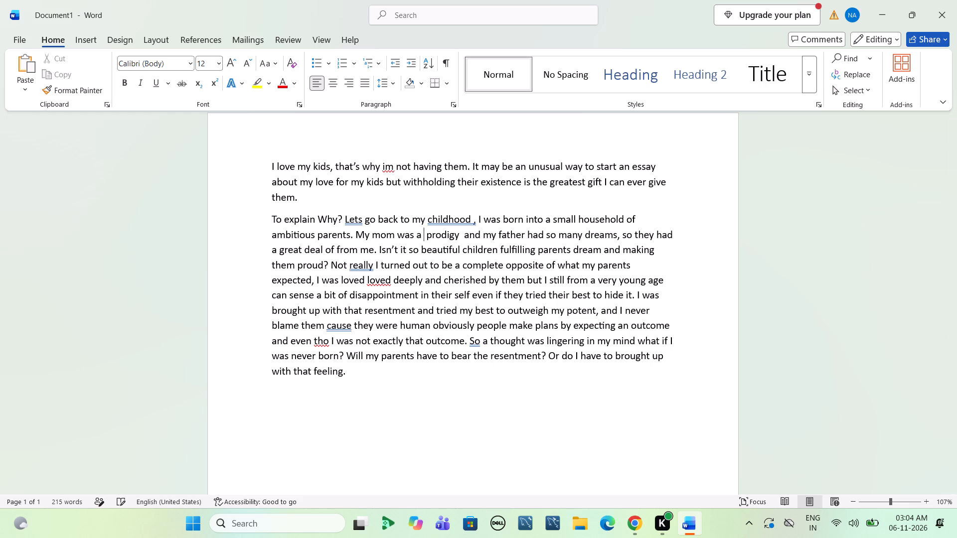
text(family)
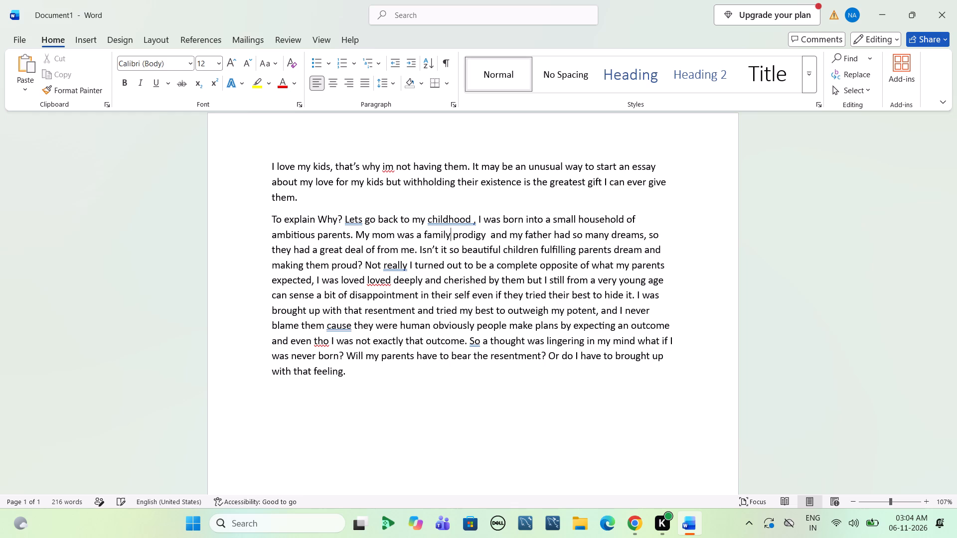
click(492, 234)
key(BackSpace)
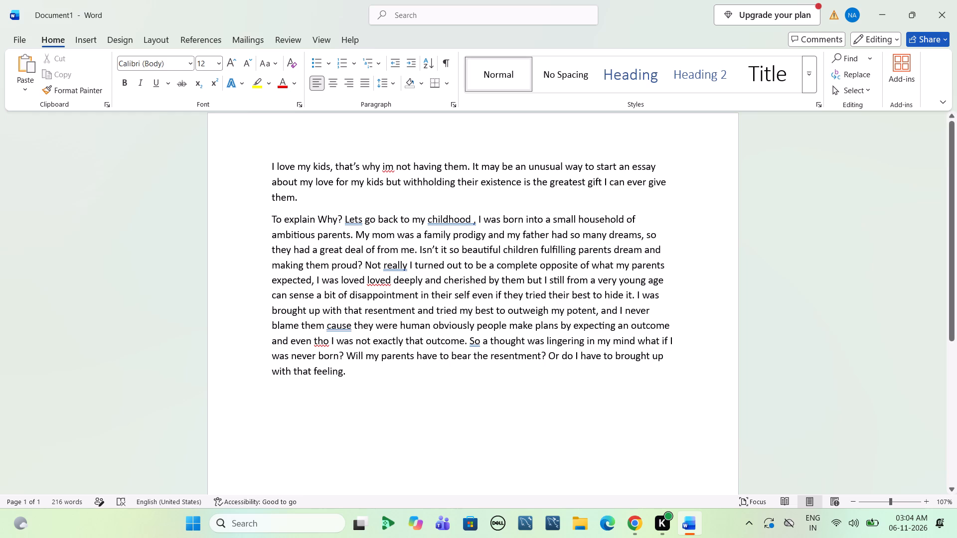
Replace "so many dreams" after "my father had" with "a mountain of unfulfilled".
click(639, 236)
drag(580, 237, 602, 235)
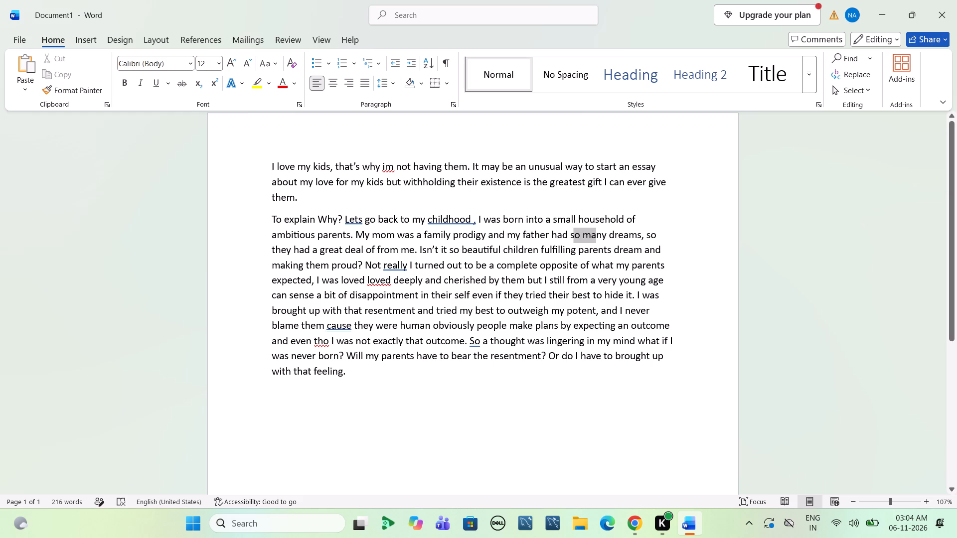
drag(602, 235, 636, 233)
key(BackSpace)
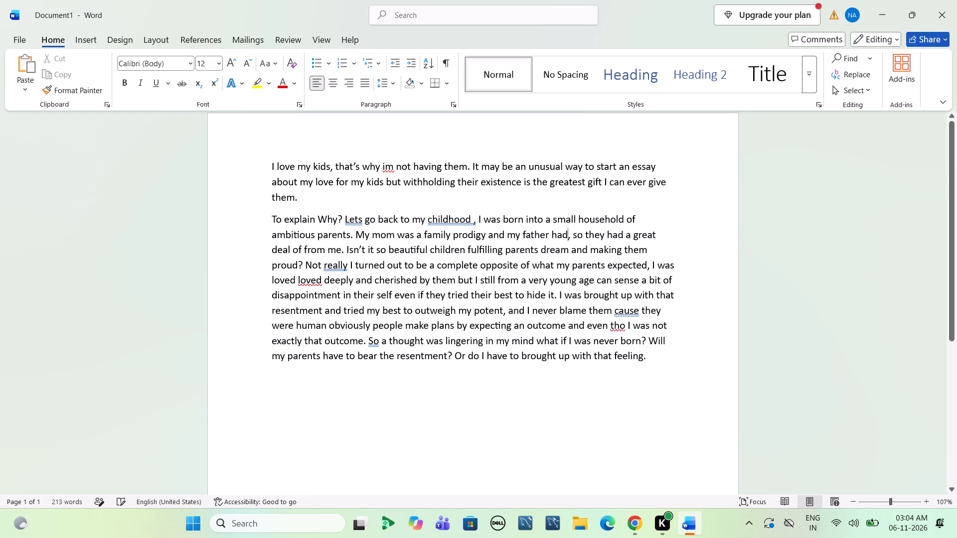
key(space)
text(a mountain)
key(space)
text(of unfull)
text(filled)
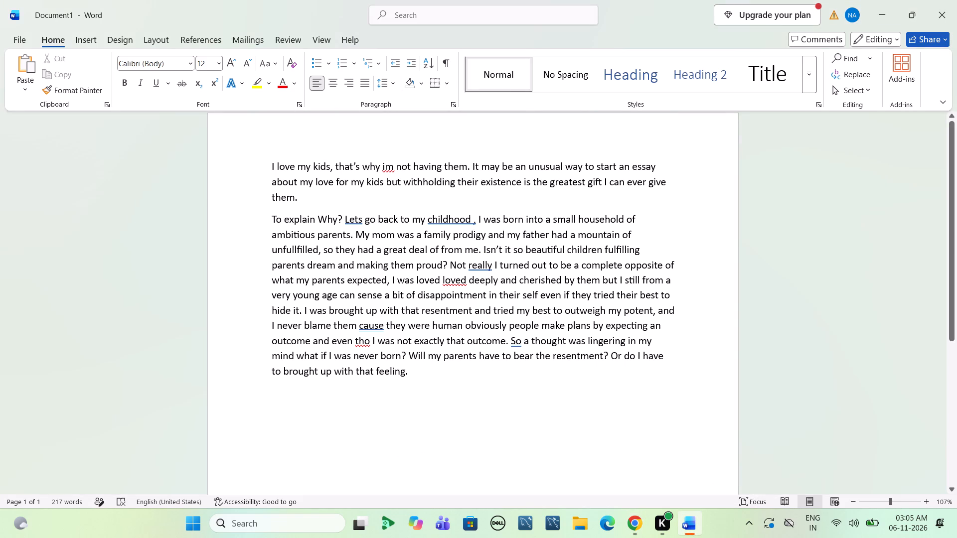
click(573, 235)
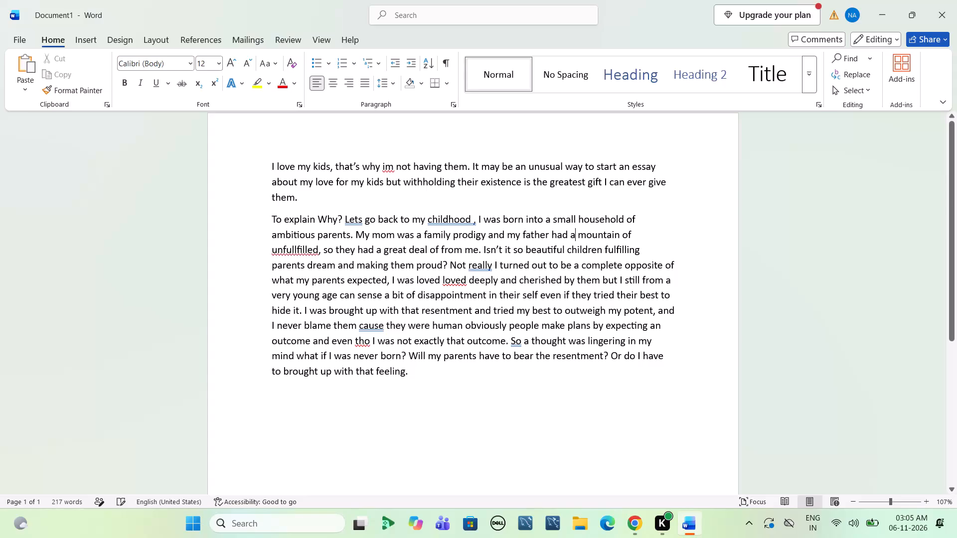
click(573, 235)
key(BackSpace)
key(BackSpace)
key(BackSpace)
key(BackSpace)
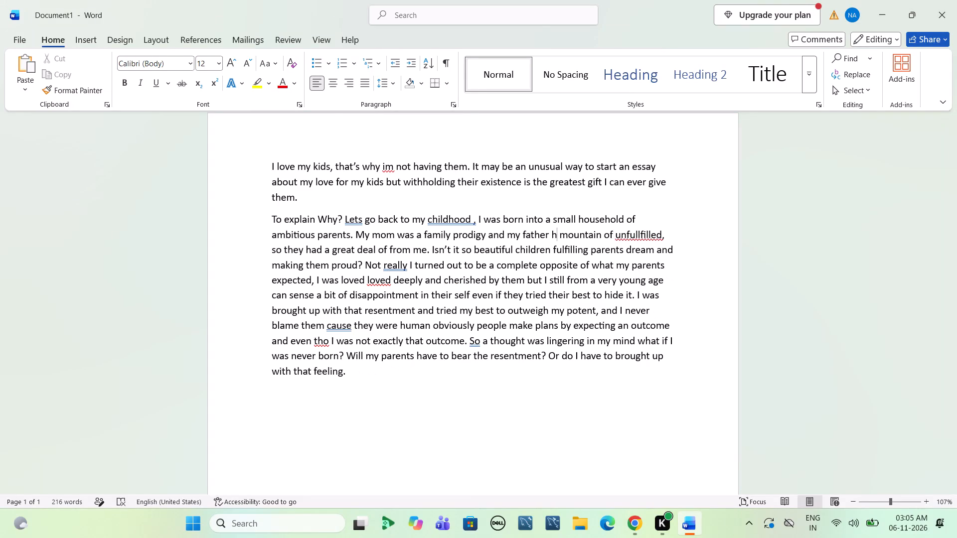
text(eld a)
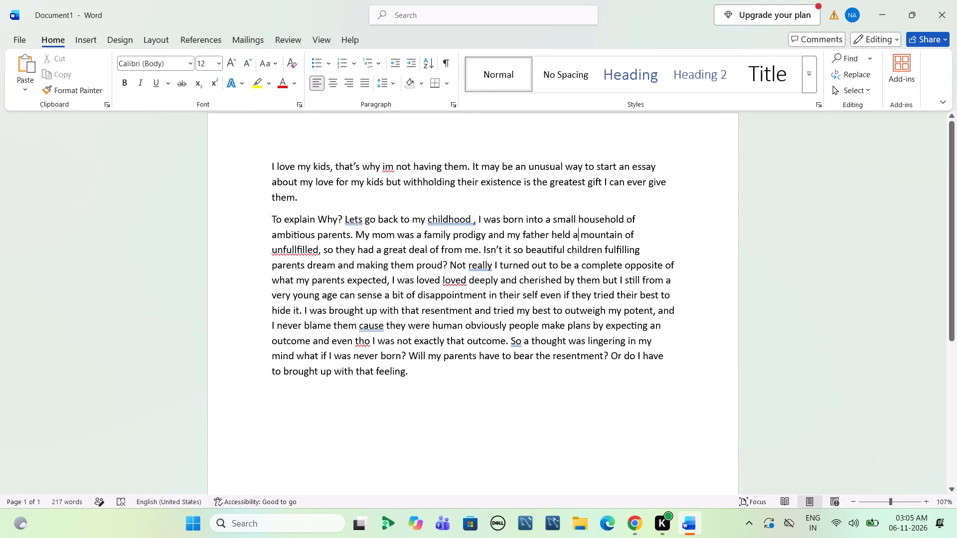
Add "dreams" after "unfulfilled" in the sentence about the father.
click(319, 249)
key(space)
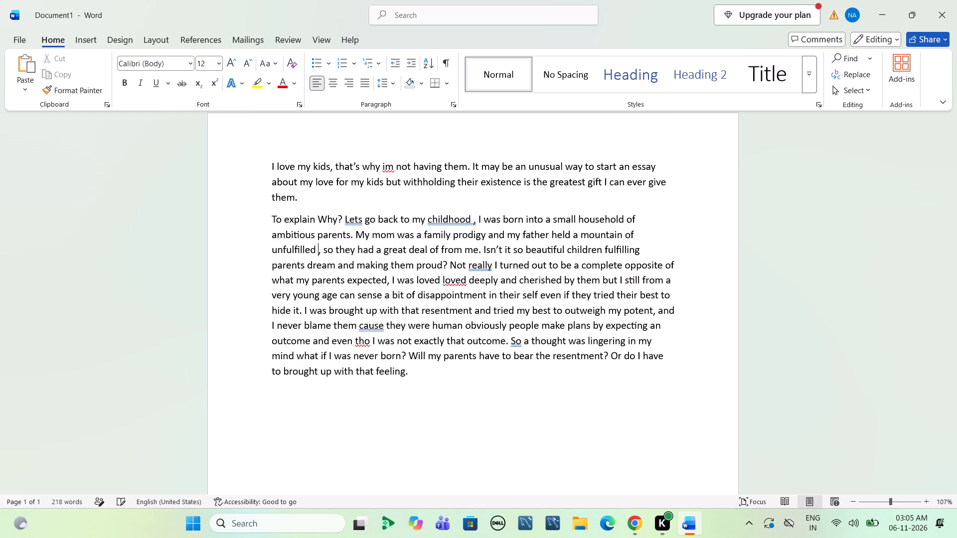
text(dreams)
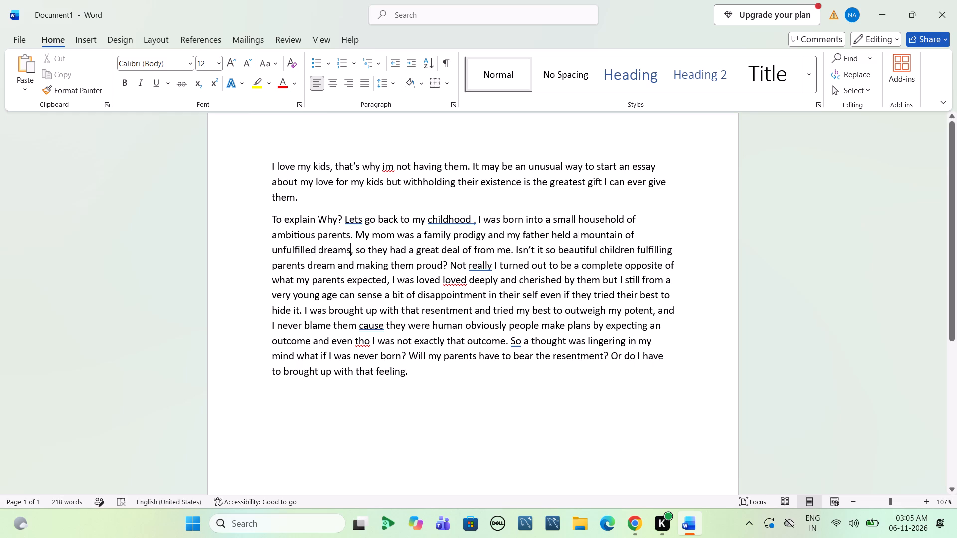
Insert "expect" before "a great deal" in the sentence about what the parents had.
click(509, 250)
click(509, 250)
click(412, 250)
key(BackSpace)
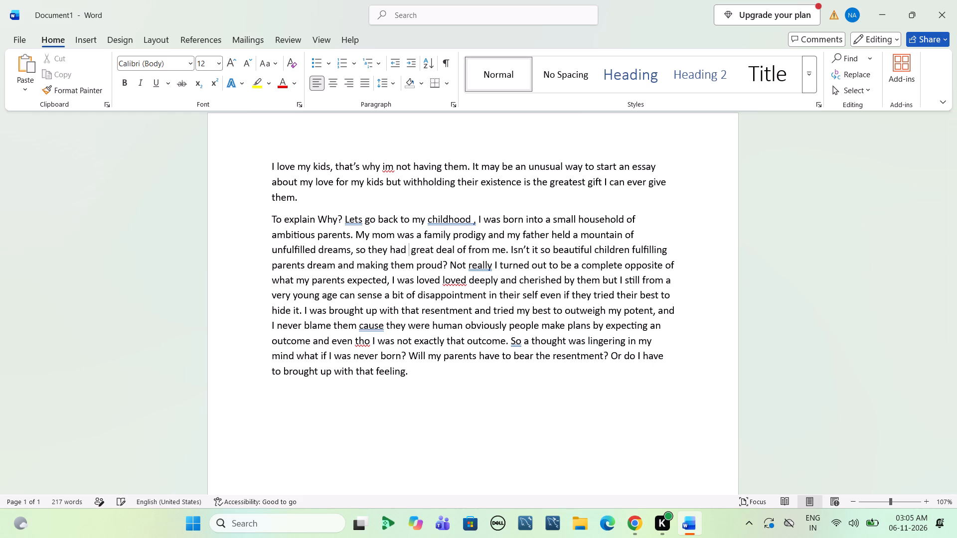
text(expect a)
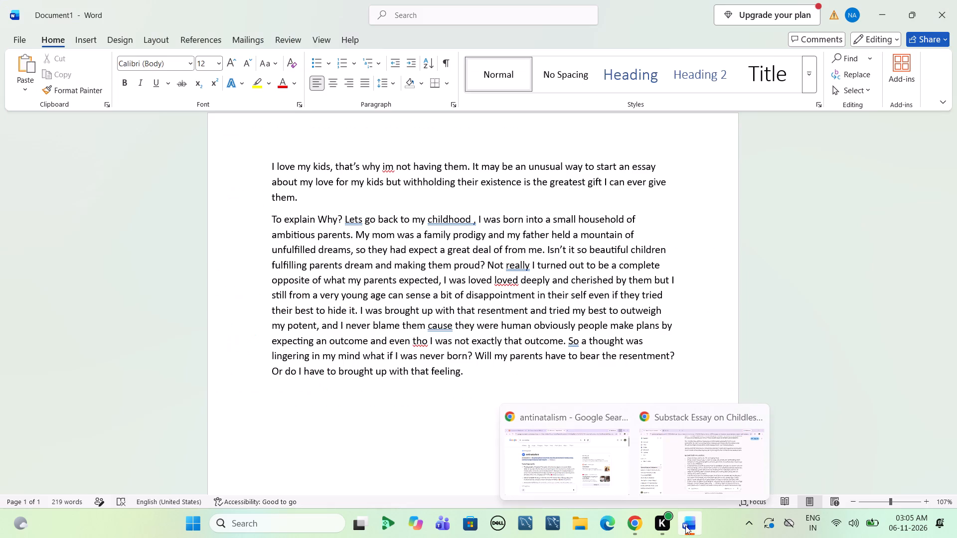
Consult Gemini's draft in Chrome and replace ", so" after "unfulfilled dreams" with ". Naturally," in the Word essay.
click(698, 468)
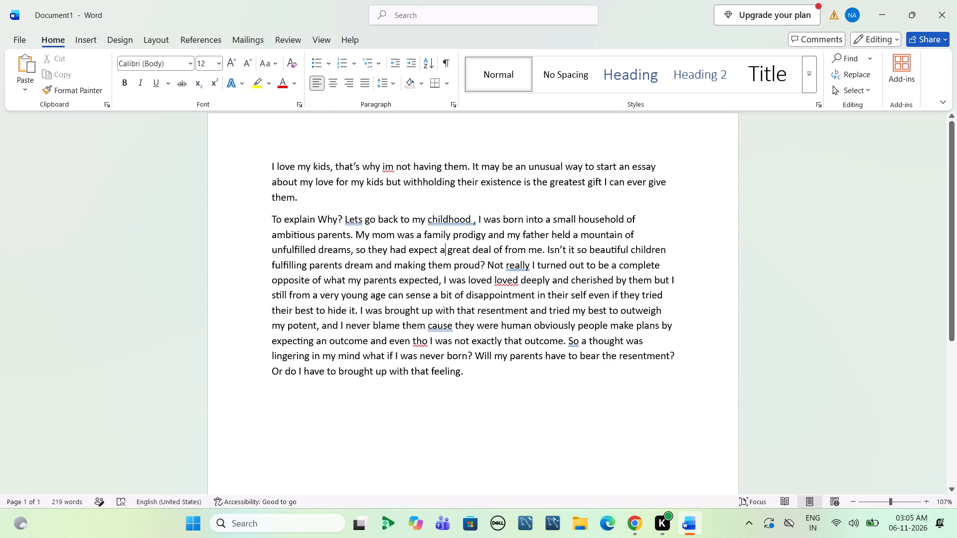
click(355, 251)
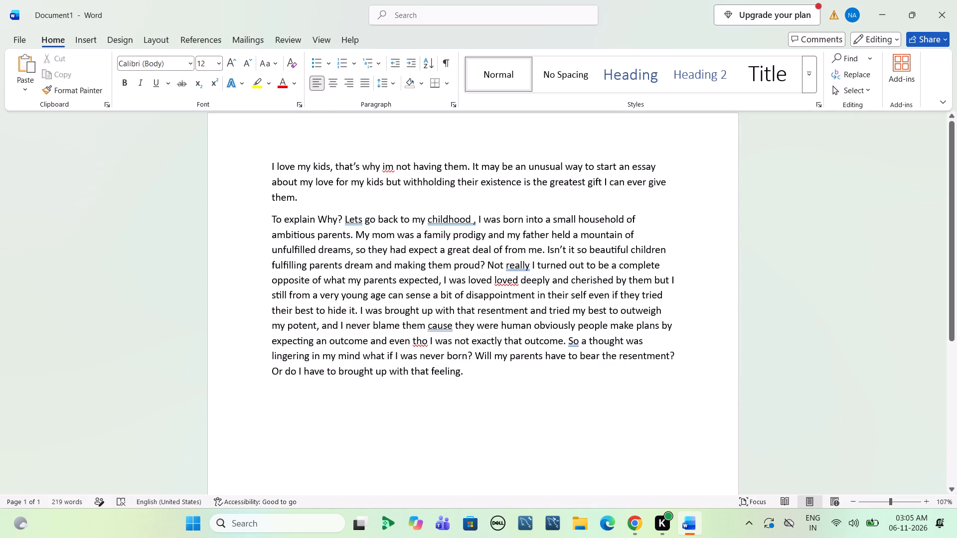
click(366, 250)
key(BackSpace)
key(BackSpace)
key(BackSpace)
key(BackSpace)
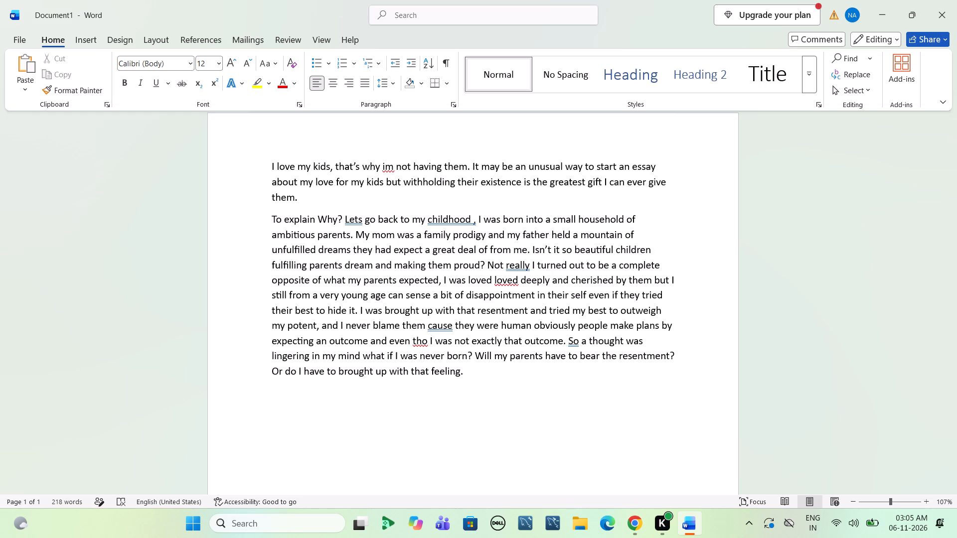
key(period)
text(Naturally)
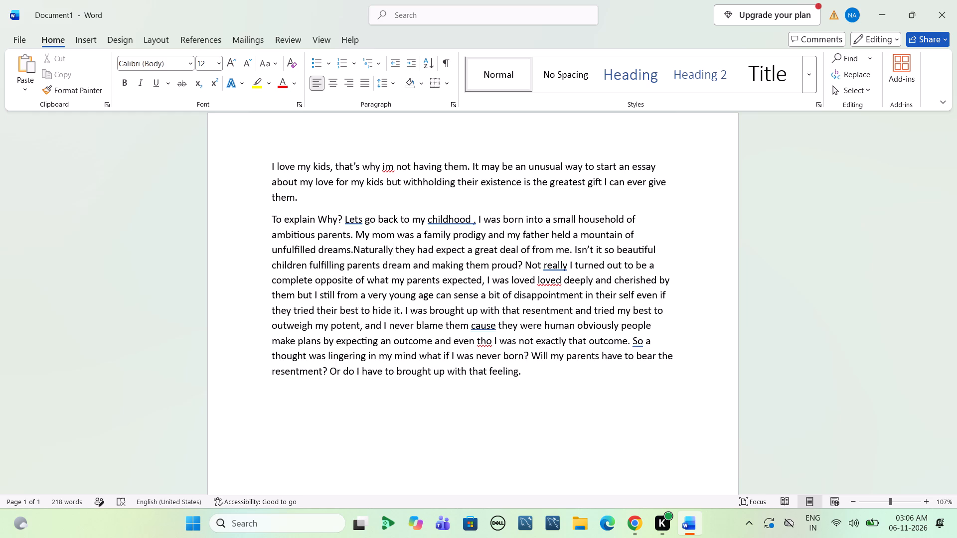
key(comma)
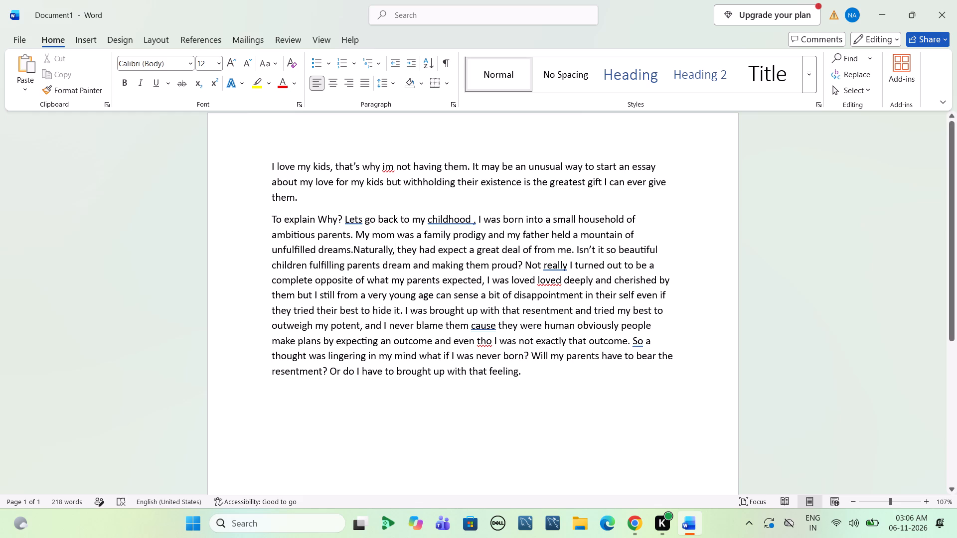
click(464, 251)
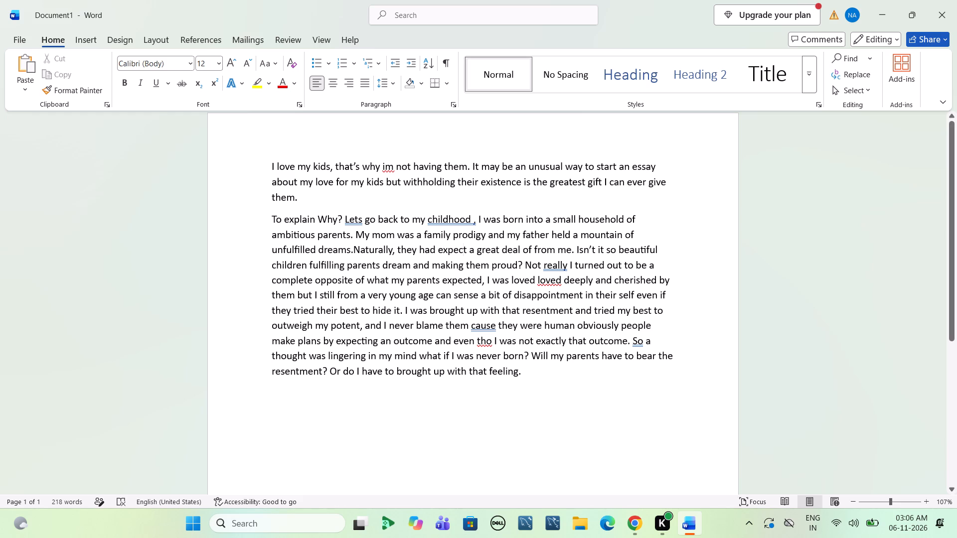
click(466, 250)
click(354, 249)
key(space)
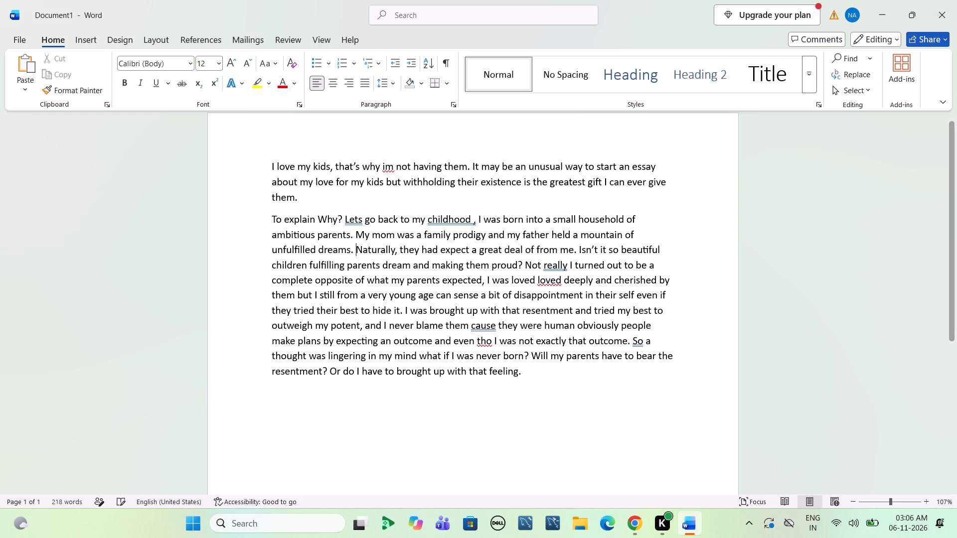
Change "expect" to "expected" in the sentence starting with "Naturally".
click(468, 250)
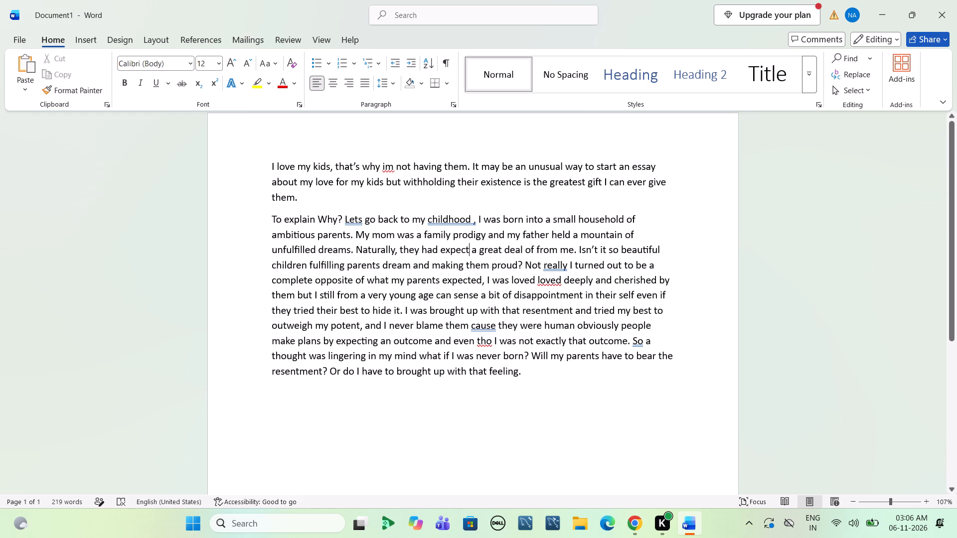
text(ed)
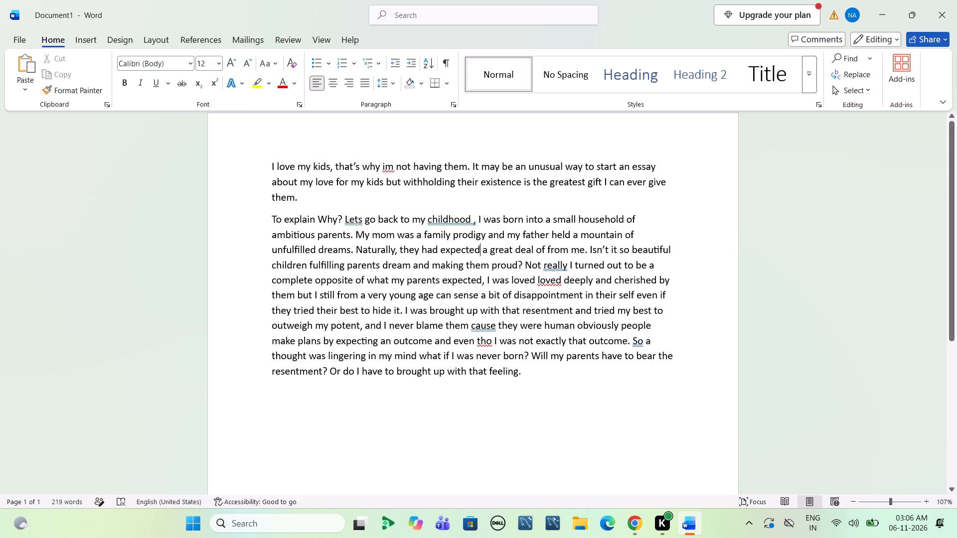
Delete the question "Isn't it so beautiful children fulfilling parents dream and making them proud?" from the childhood paragraph.
click(588, 247)
drag(588, 247, 520, 270)
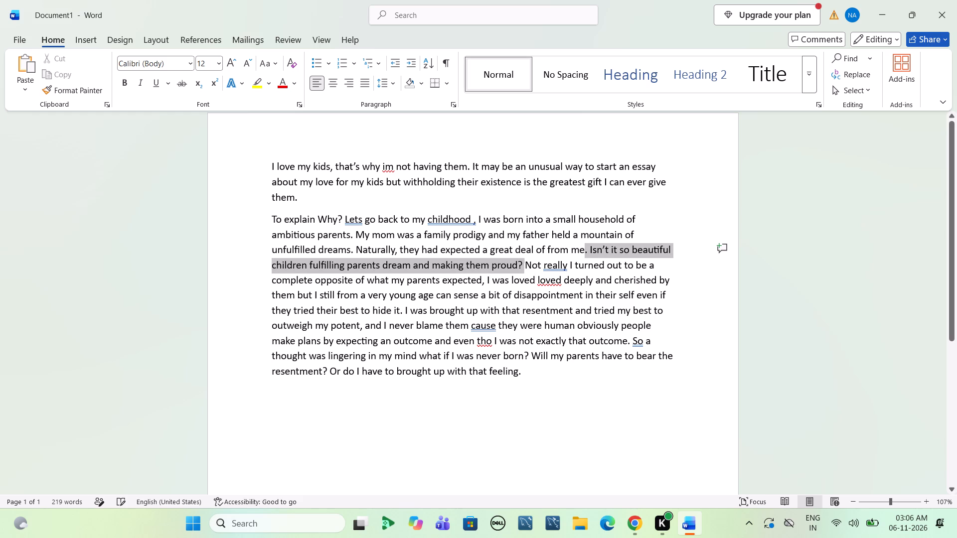
drag(520, 270, 521, 270)
key(BackSpace)
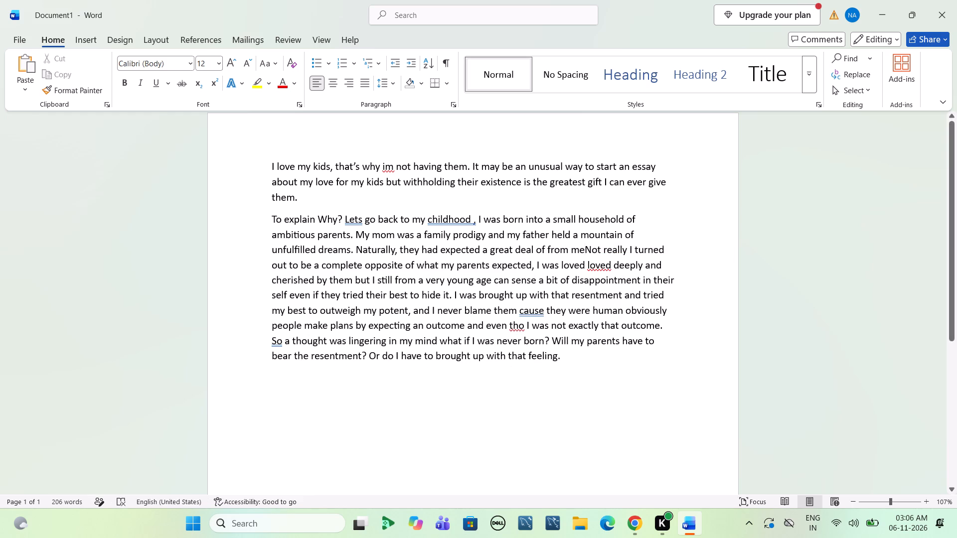
Remove the extra space before the comma after "childhood".
click(473, 223)
key(BackSpace)
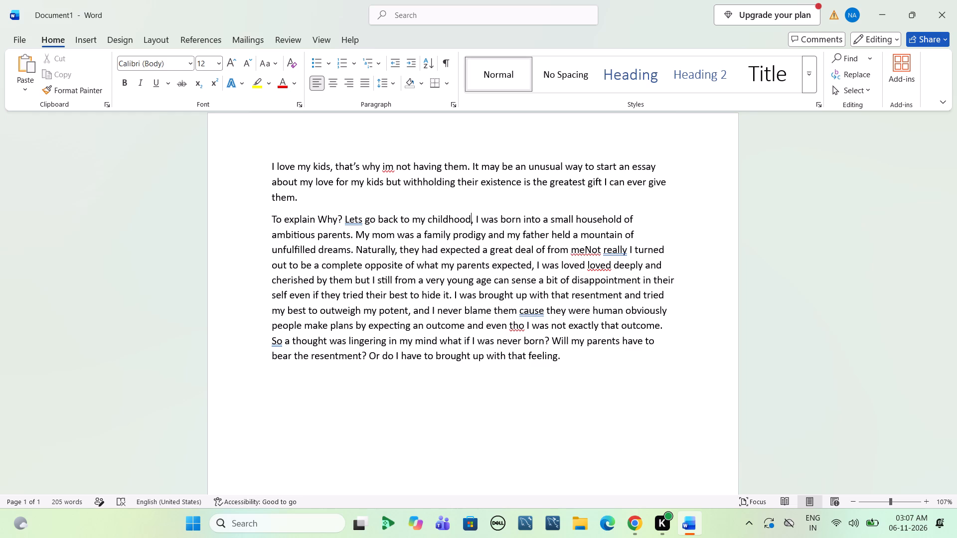
Add a period and a space between "from me" and "Not really".
click(584, 250)
key(space)
key(BackSpace)
key(period)
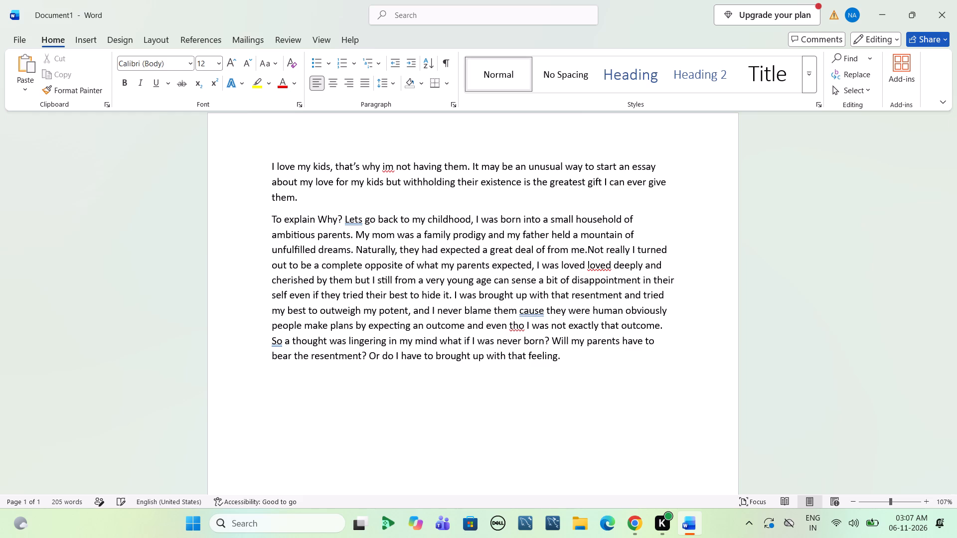
key(space)
Begin a new sentence after "from me." with "And to make it worse society has already painted a perfect painting of".
text(And to make it)
key(space)
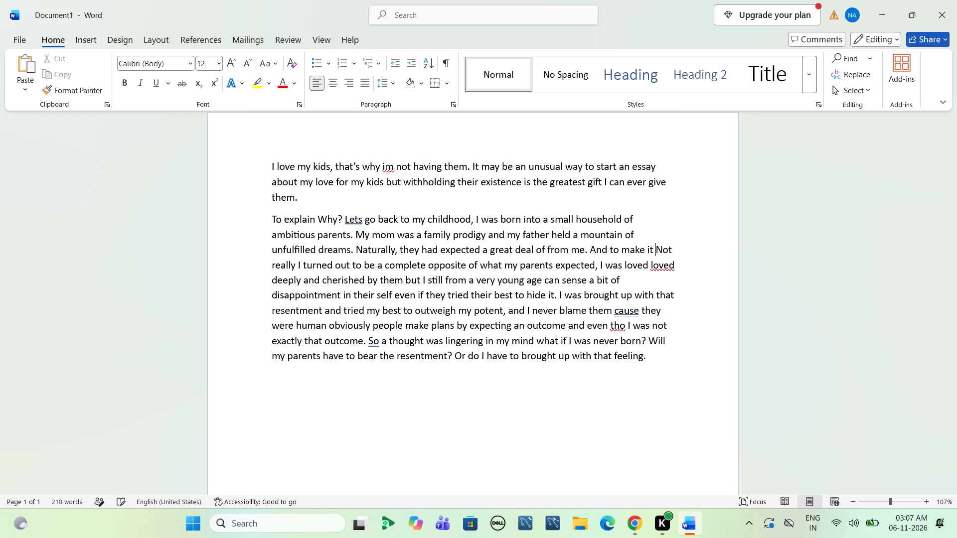
text(worse)
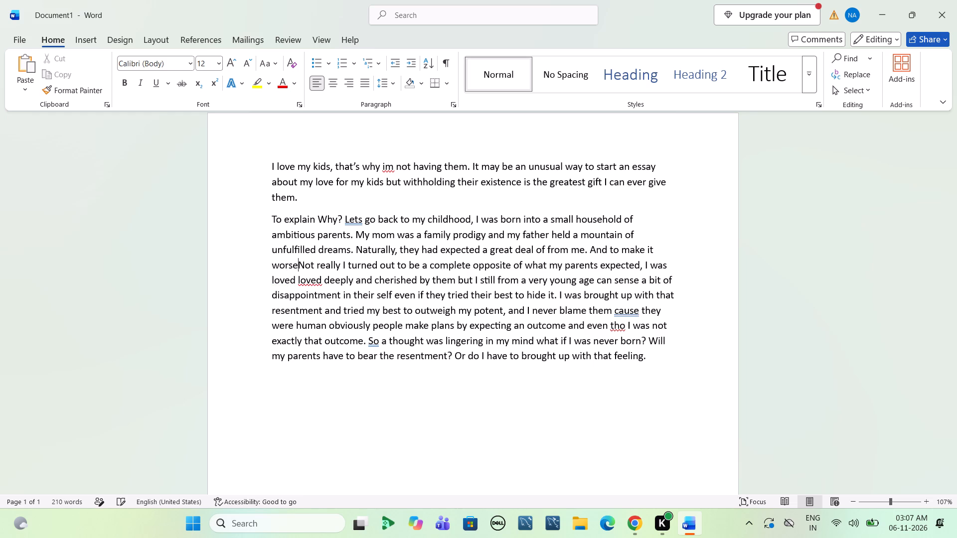
key(space)
text(socie)
key(t)
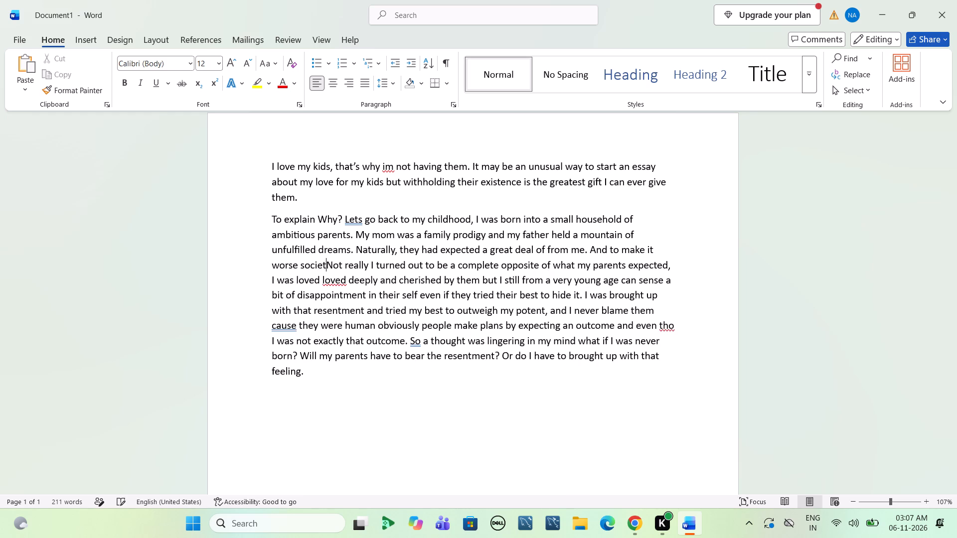
text(y)
key(space)
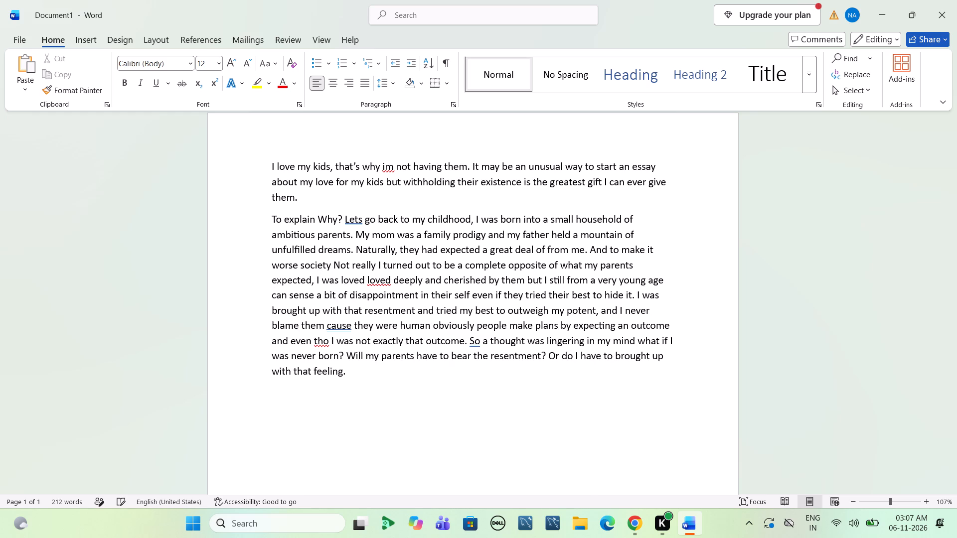
text(has alrea)
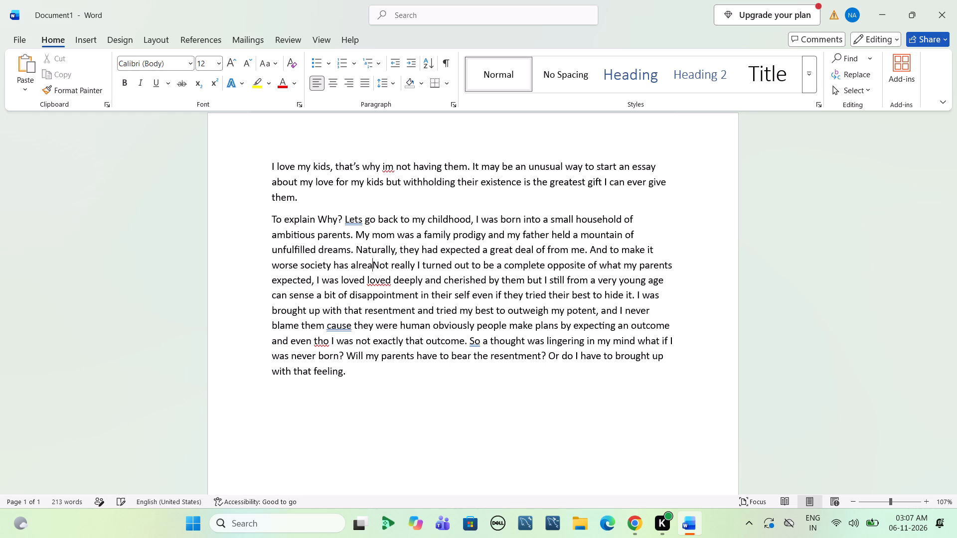
text(dy paint)
text(ed a per)
key(BackSpace)
key(BackSpace)
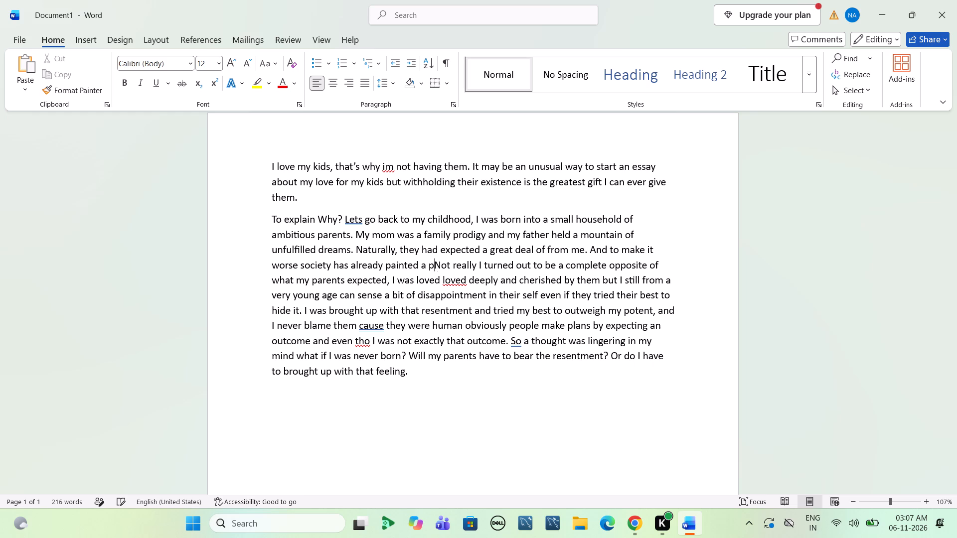
key(BackSpace)
text(perfect)
key(space)
text(painting of)
key(space)
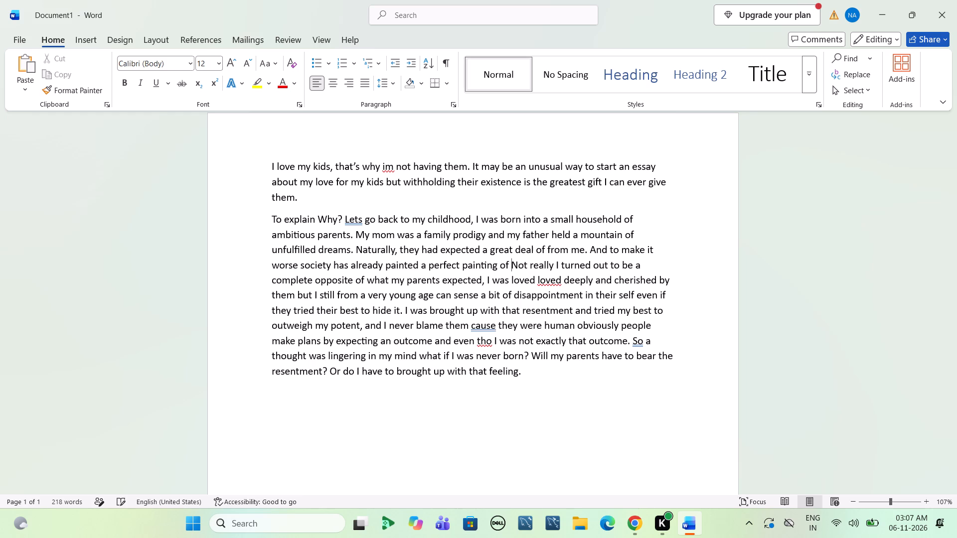
Complete the society sentence after "a perfect painting of" with "kids fulfilling their parents dream by making them proud.".
text(kids fullfill)
text(in)
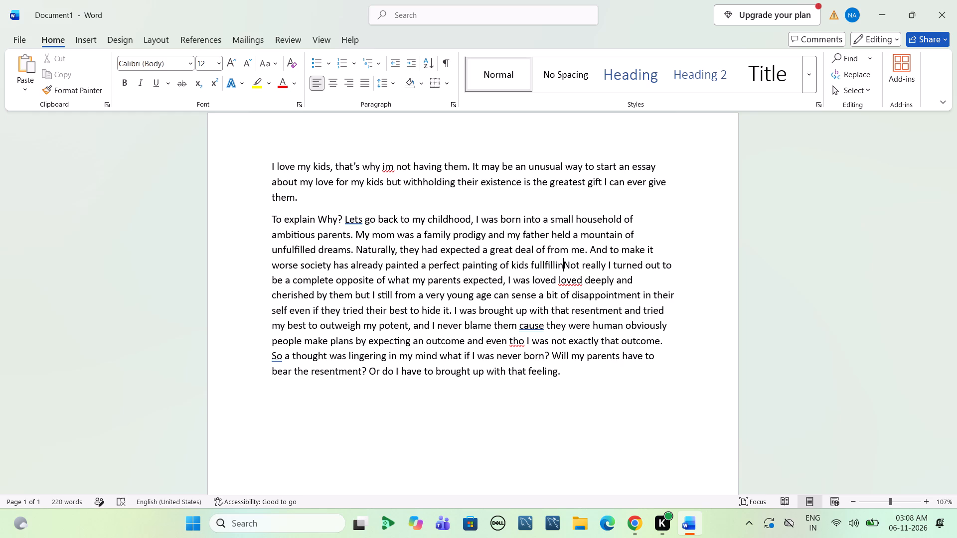
text(g)
key(space)
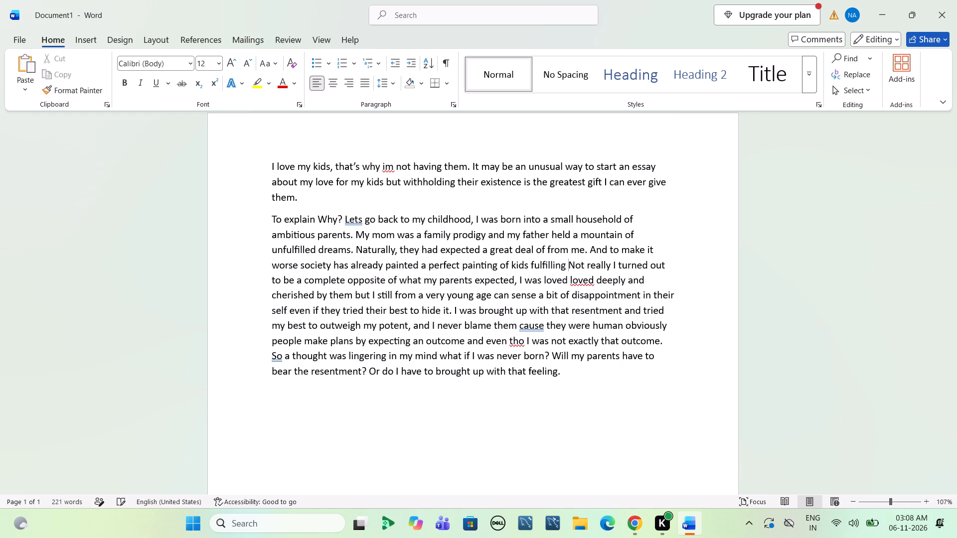
text(their)
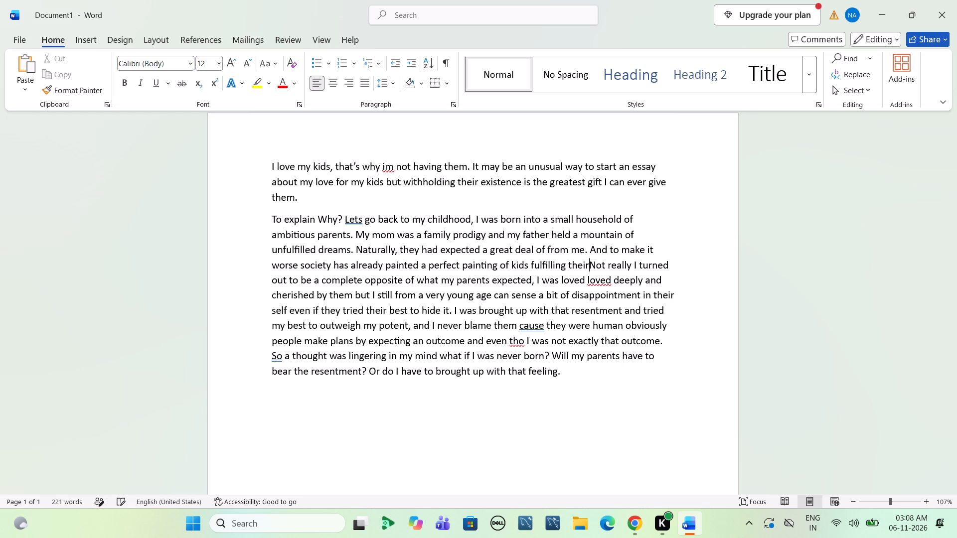
key(space)
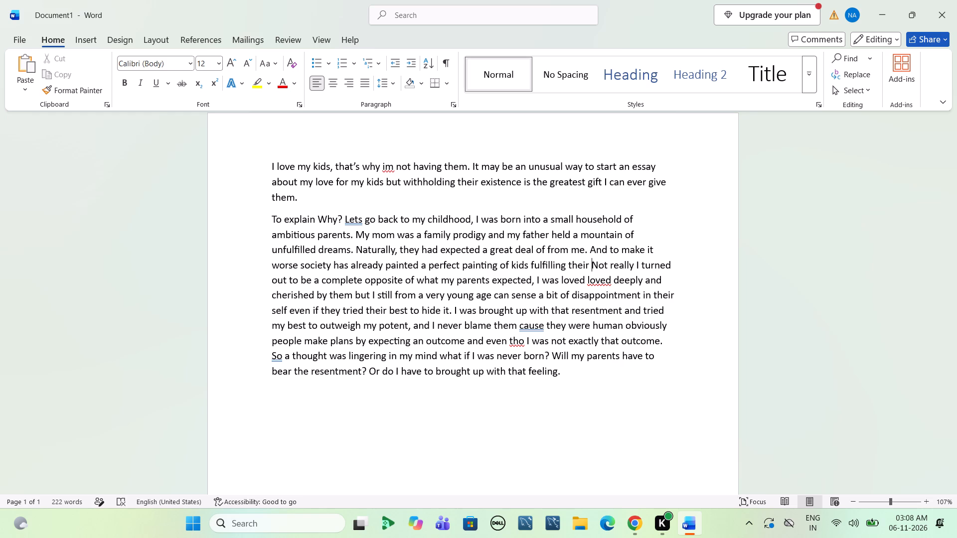
text(parents)
key(space)
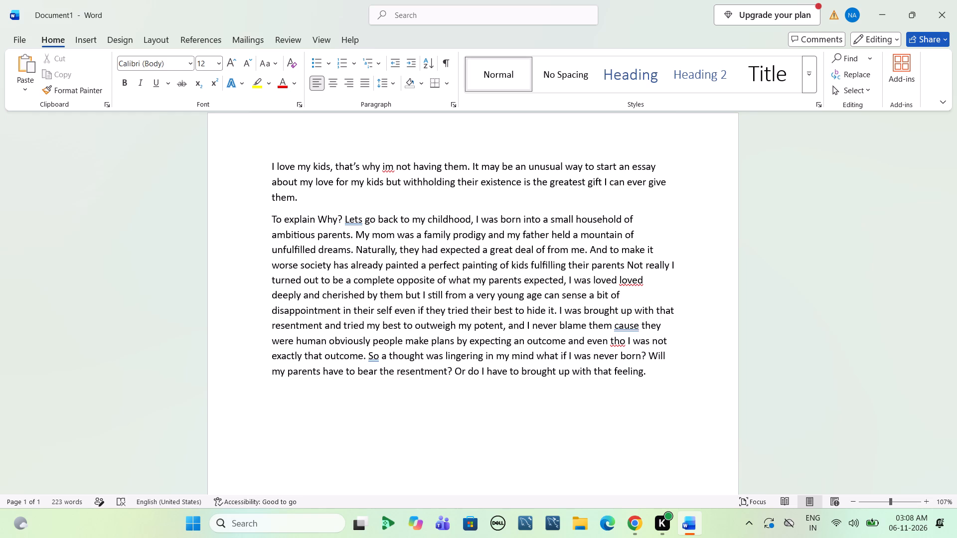
text(dream)
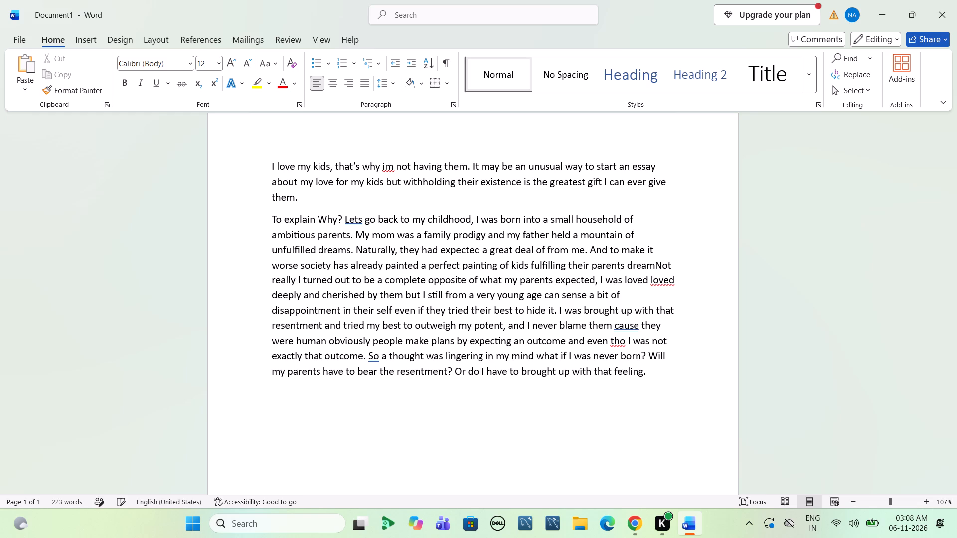
key(space)
text(by)
key(space)
text(making them proun)
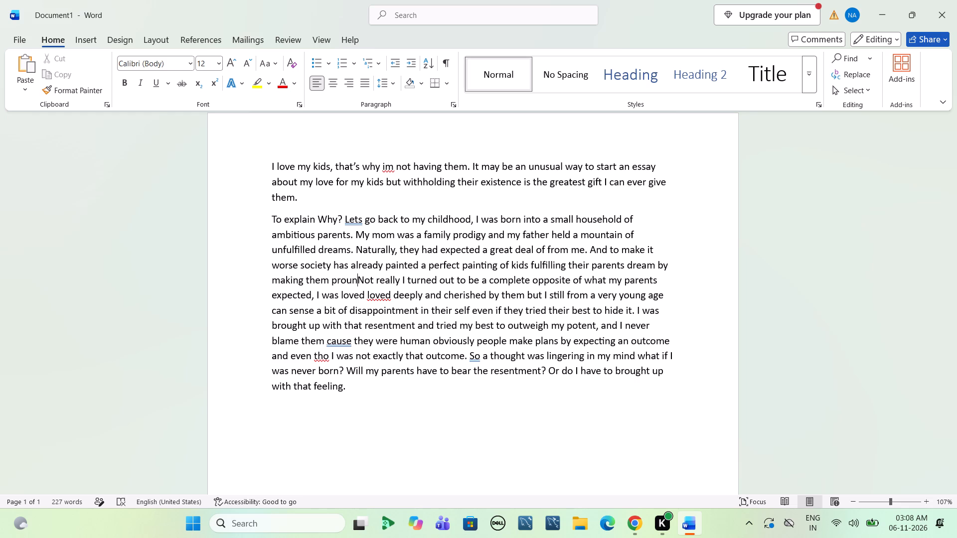
key(BackSpace)
key(d)
key(comma)
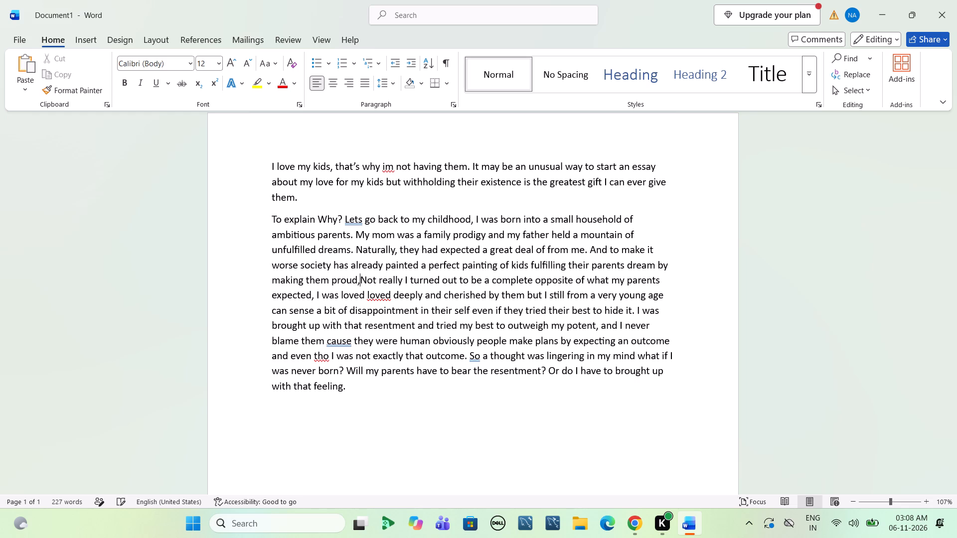
key(BackSpace)
text(.)
key(space)
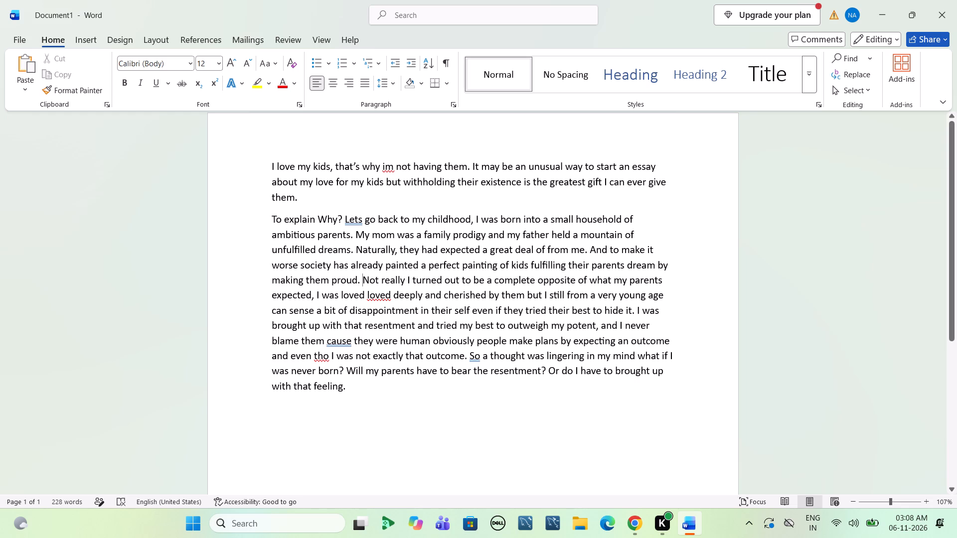
Replace "Not really" after "making them proud." with "But".
click(407, 281)
key(BackSpace)
key(BackSpace)
key(BackSpace)
key(BackSpace)
key(BackSpace)
key(BackSpace)
key(BackSpace)
key(BackSpace)
key(BackSpace)
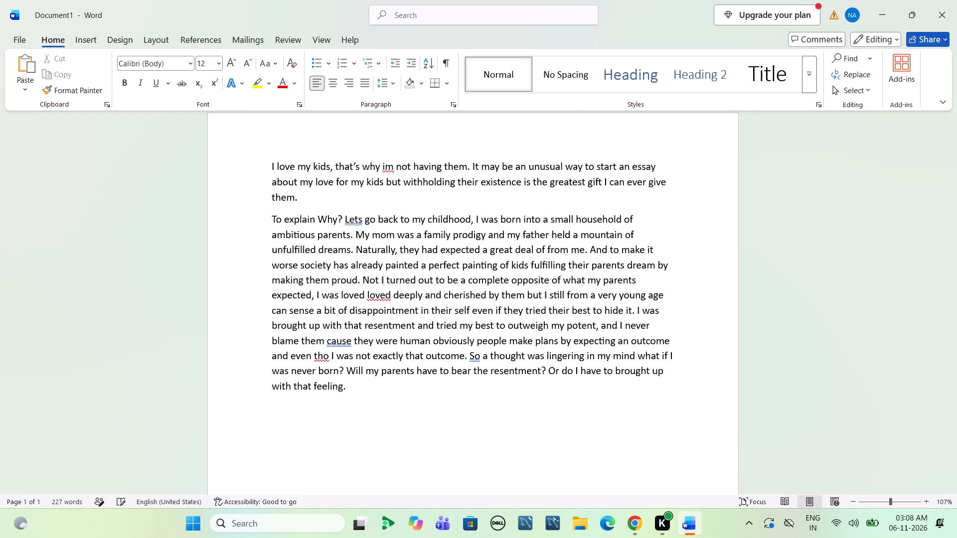
key(BackSpace)
key(BackSpace)
text(but)
key(space)
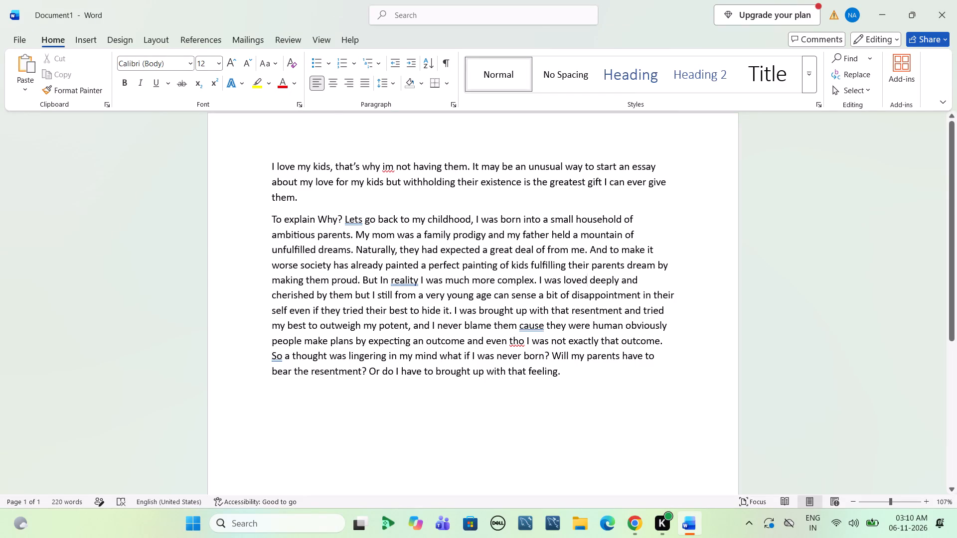
click(370, 296)
key(BackSpace)
key(BackSpace)
key(BackSpace)
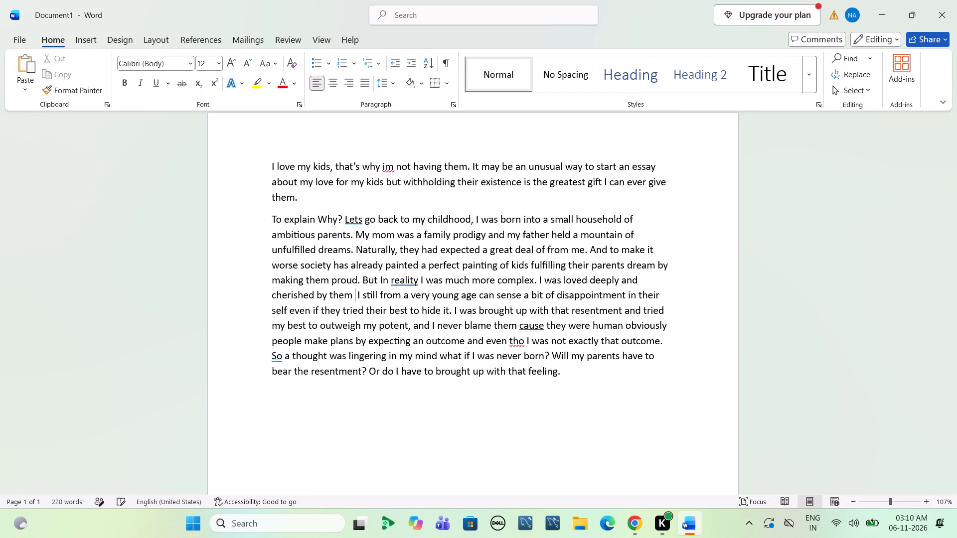
text(yet)
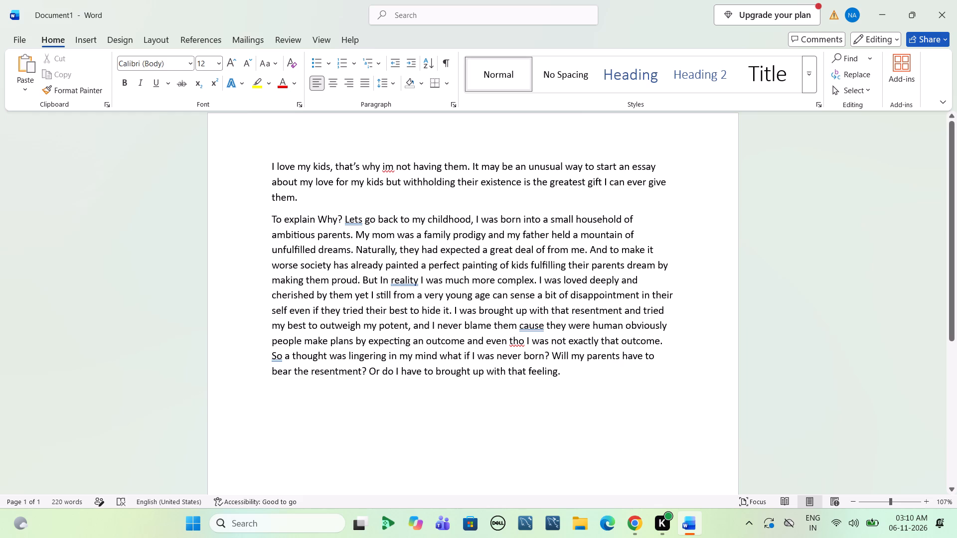
Remove the "I" between "yet" and "still from a very young age".
click(378, 294)
key(BackSpace)
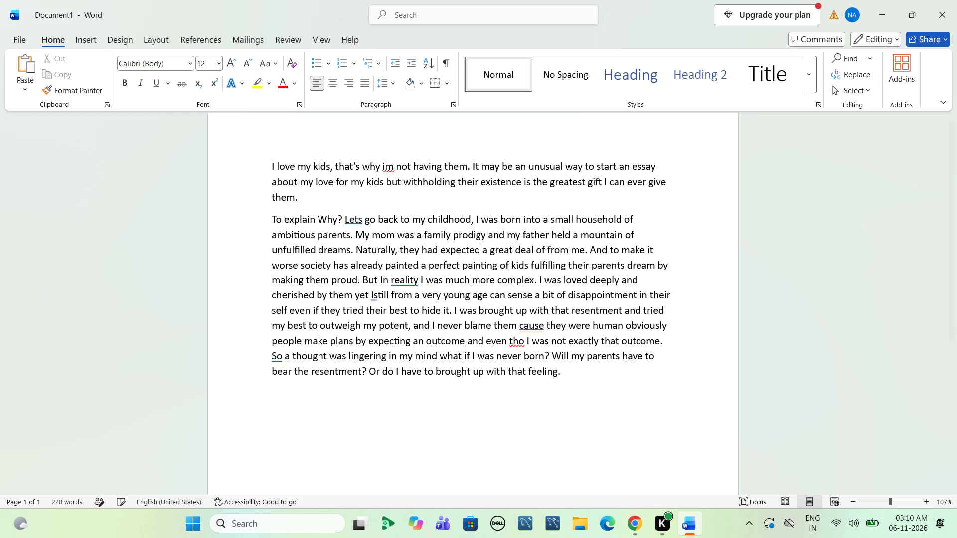
key(BackSpace)
key(BackSpace)
key(space)
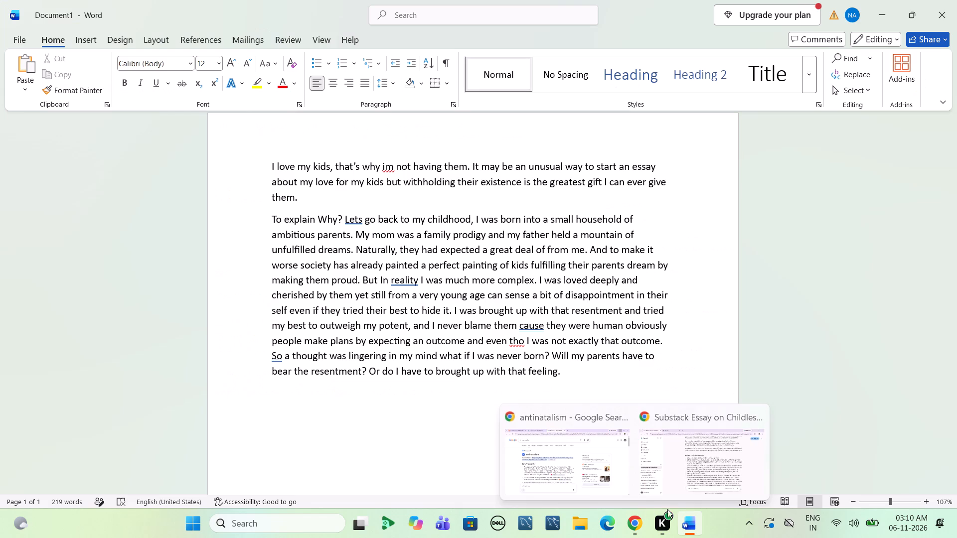
Insert a comma and "I" between "from a very young age" and "can sense".
click(679, 487)
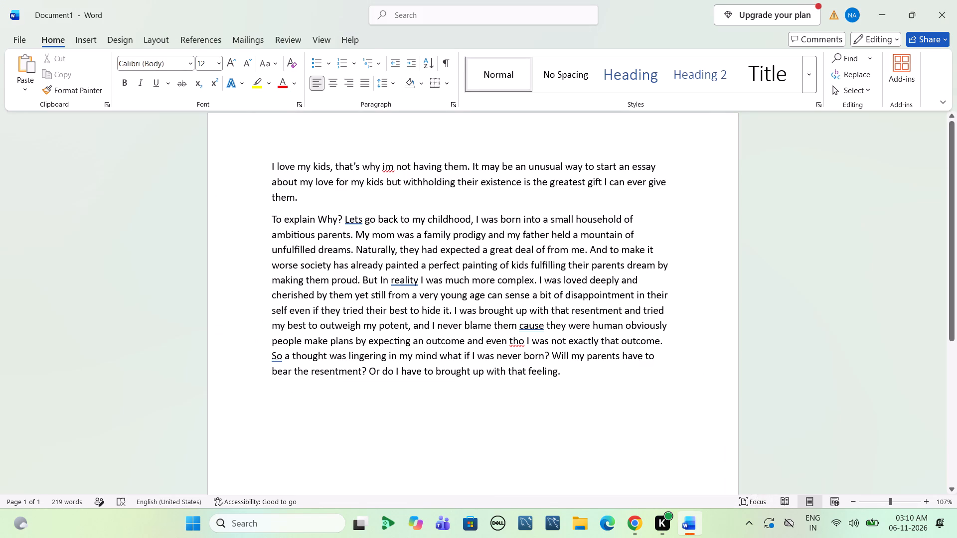
click(487, 293)
key(BackSpace)
text(,)
key(space)
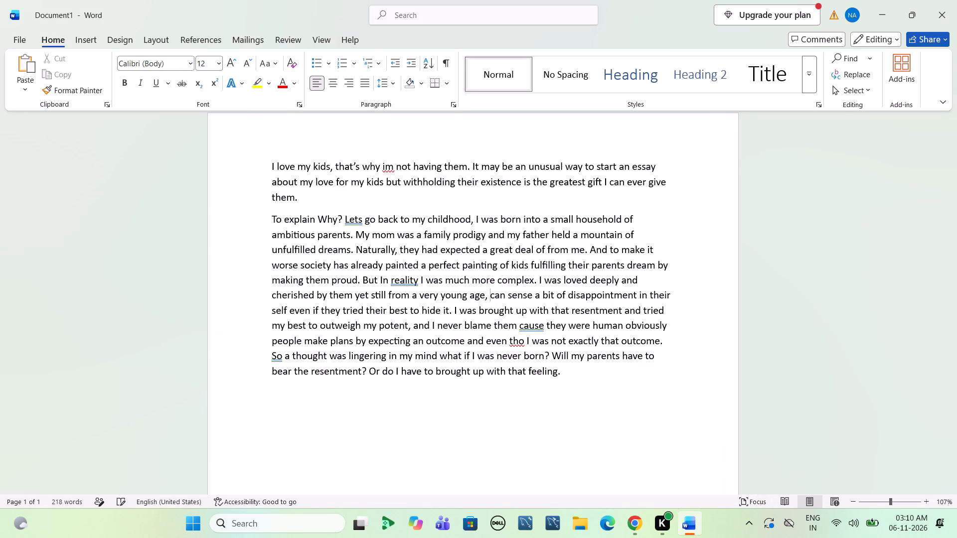
key(shift+i)
key(space)
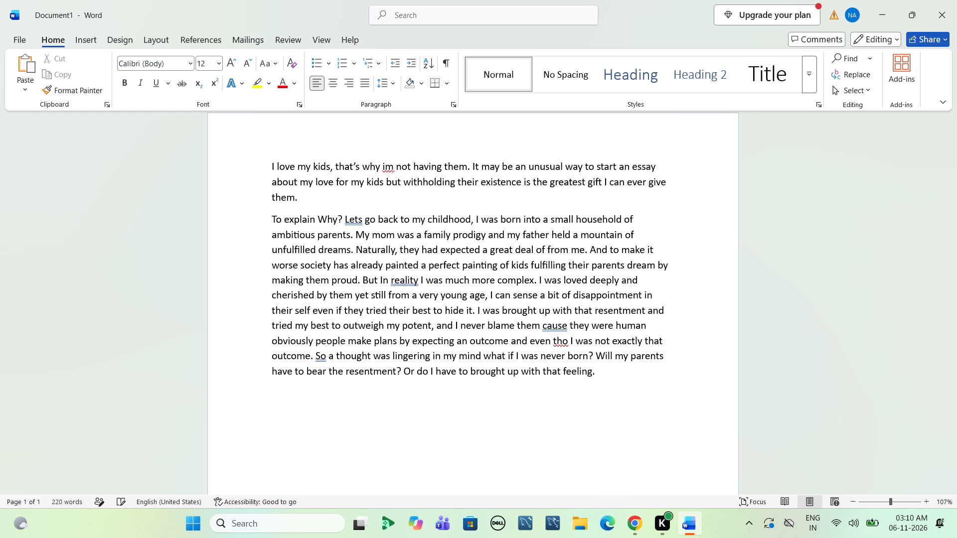
Change "a bit of disappointment" to "a shadow of disappointment" in the sentence about the parents.
click(641, 294)
key(BackSpace)
key(BackSpace)
key(BackSpace)
key(BackSpace)
key(BackSpace)
key(BackSpace)
key(BackSpace)
key(BackSpace)
key(BackSpace)
key(BackSpace)
key(BackSpace)
key(BackSpace)
key(BackSpace)
key(BackSpace)
key(BackSpace)
key(BackSpace)
key(BackSpace)
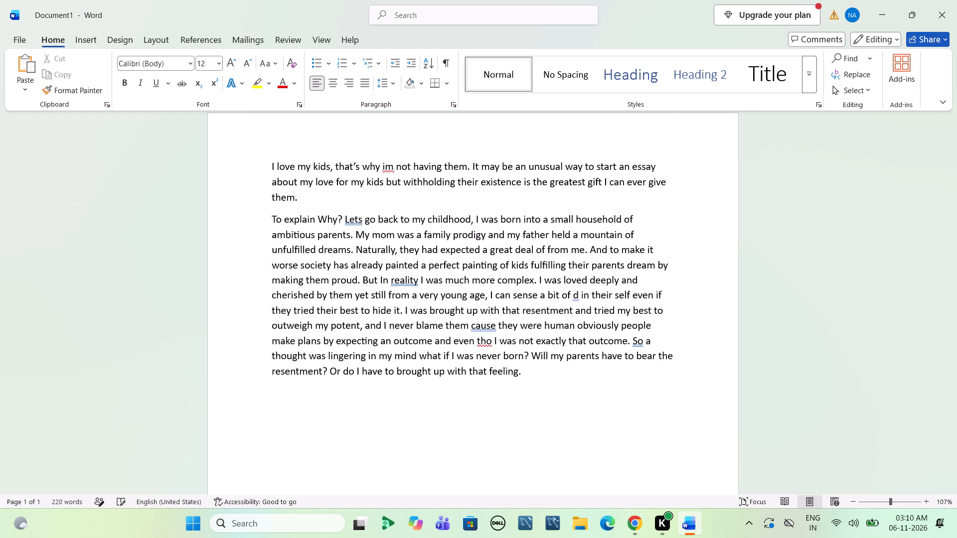
key(BackSpace)
key(BackSpace)
key(BackSpace)
key(BackSpace)
text(shad)
text(ow of dissapointment)
key(space)
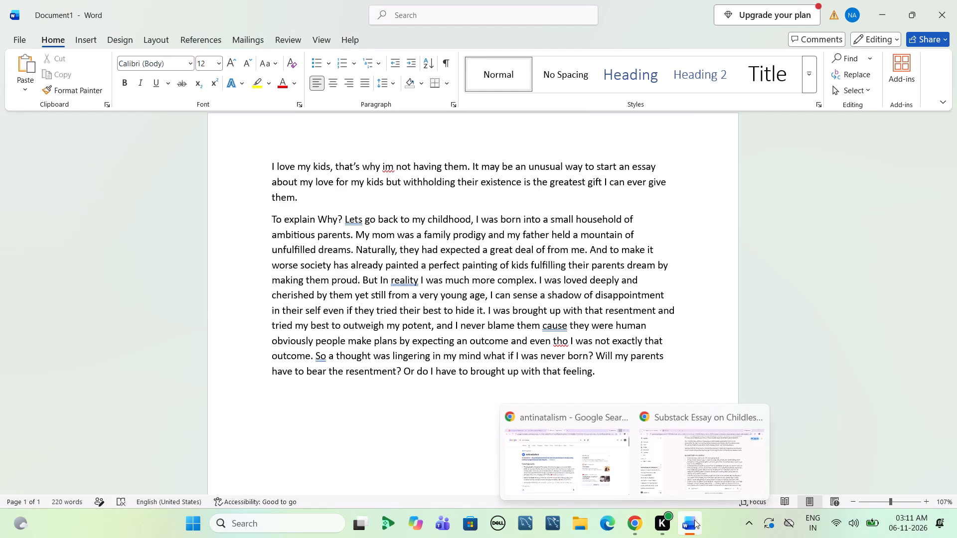
Return to the Word essay at the phrase following "a shadow of disappointment".
click(686, 473)
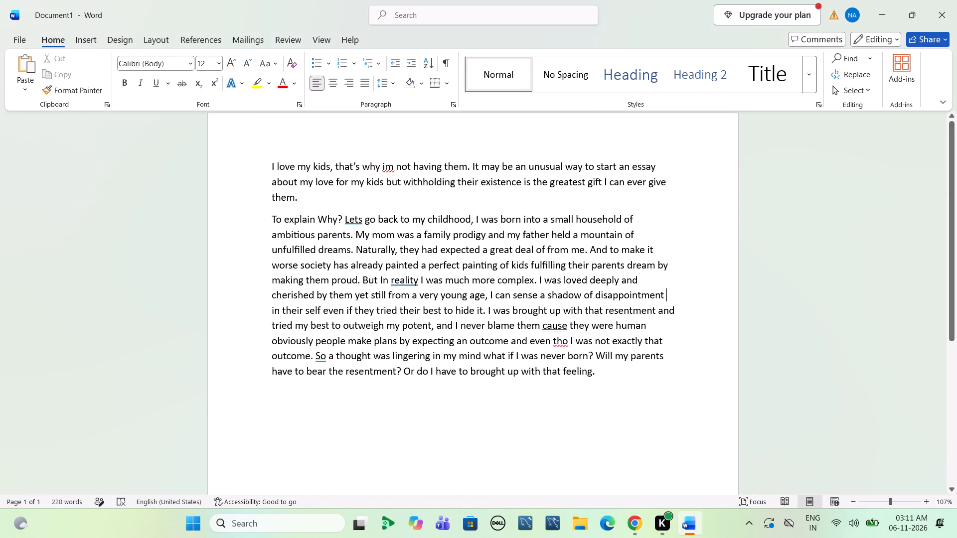
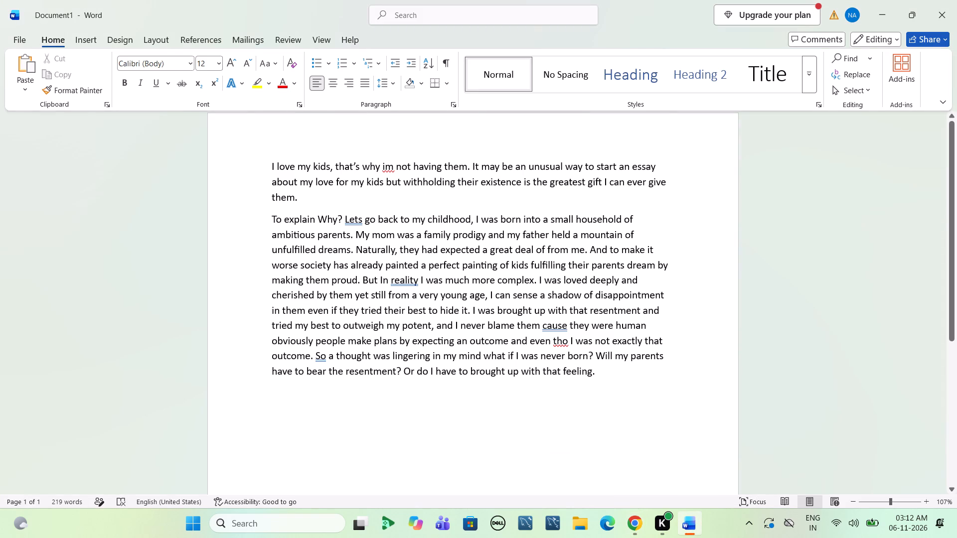
click(468, 312)
key(BackSpace)
key(BackSpace)
key(BackSpace)
key(BackSpace)
key(BackSpace)
key(BackSpace)
key(BackSpace)
key(BackSpace)
key(BackSpace)
key(BackSpace)
key(BackSpace)
key(BackSpace)
key(BackSpace)
key(BackSpace)
key(BackSpace)
key(BackSpace)
key(BackSpace)
key(BackSpace)
key(BackSpace)
key(BackSpace)
key(BackSpace)
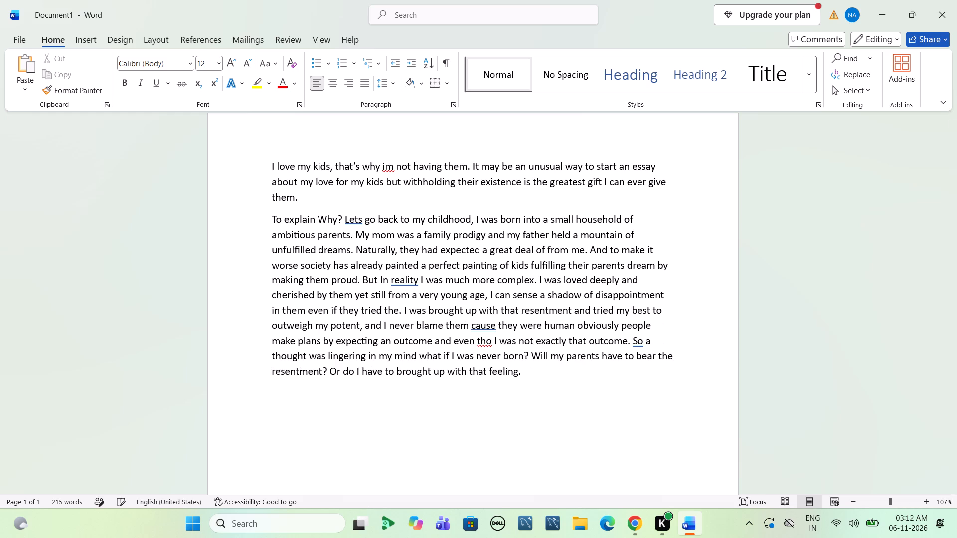
key(BackSpace)
key(BackSpace)
key(BackSpace)
key(BackSpace)
key(BackSpace)
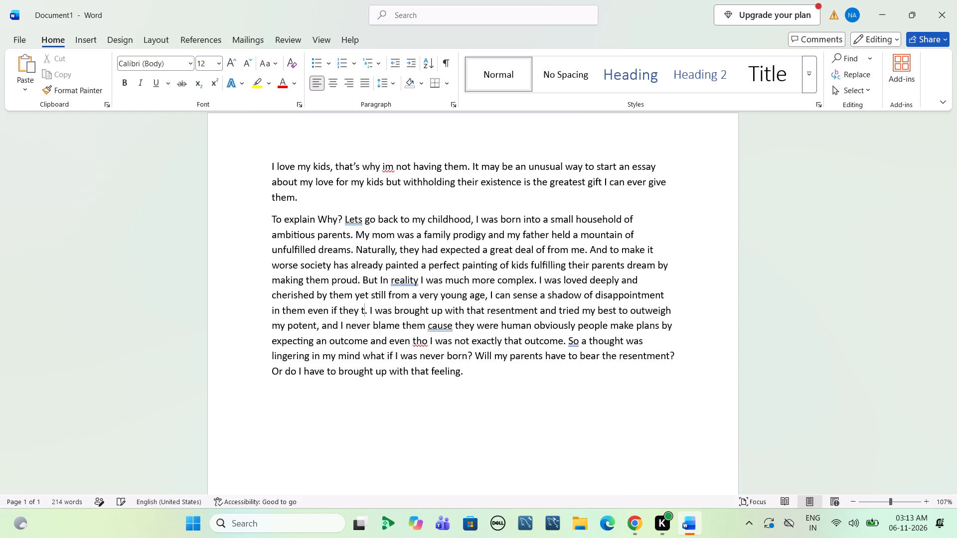
key(BackSpace)
key(BackSpace)
key(BackSpace)
key(BackSpace)
key(BackSpace)
key(BackSpace)
key(BackSpace)
key(BackSpace)
key(BackSpace)
key(BackSpace)
key(BackSpace)
key(BackSpace)
key(BackSpace)
key(BackSpace)
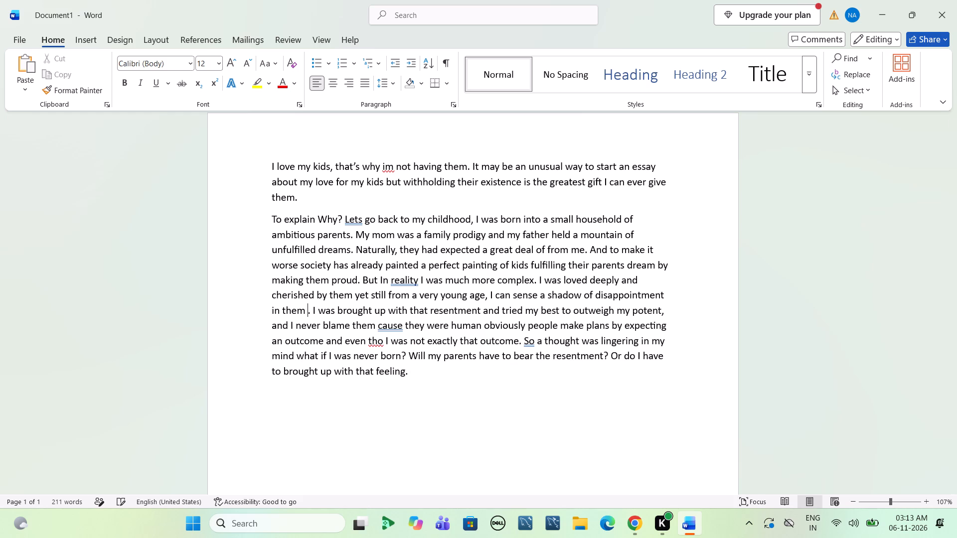
text(no matter how hard they)
key(space)
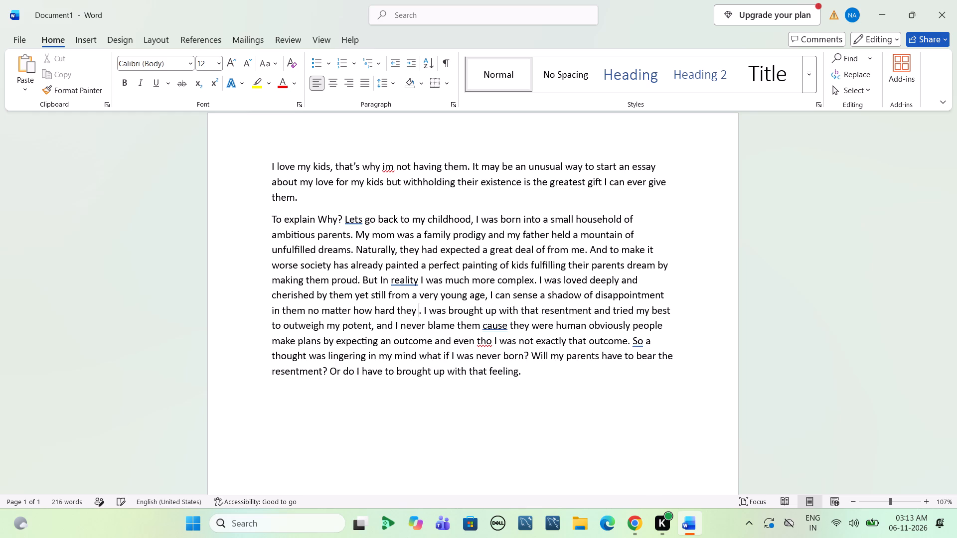
text(trued)
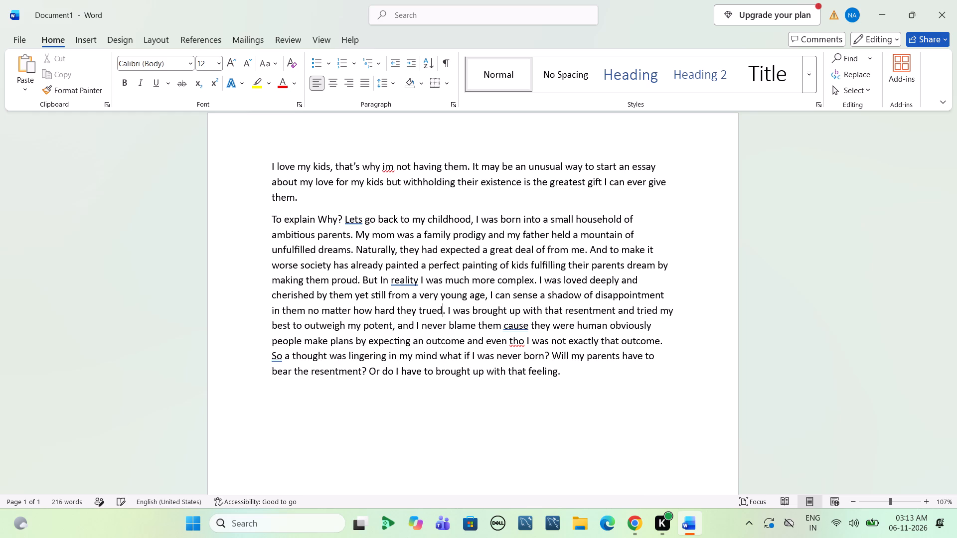
key(BackSpace)
key(BackSpace)
key(BackSpace)
text(ied)
key(space)
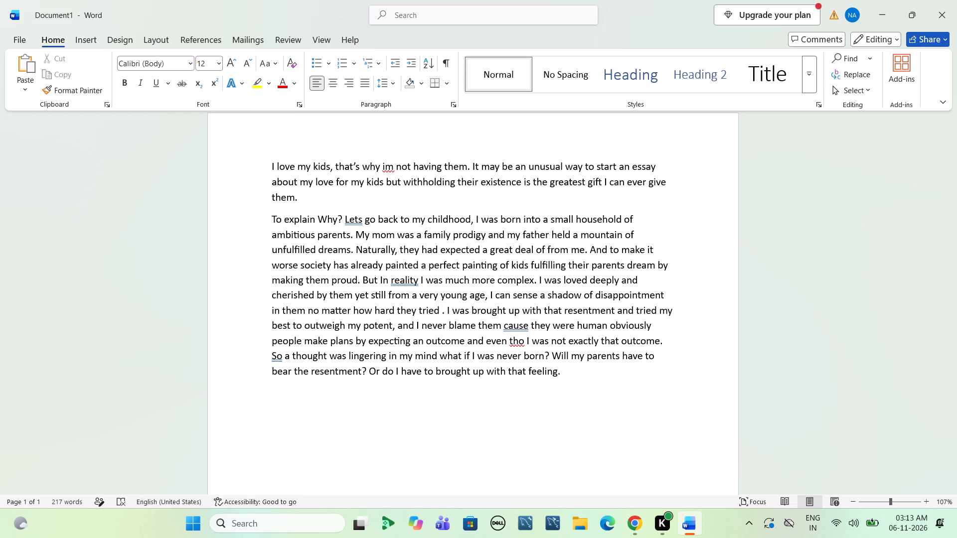
text(it)
key(space)
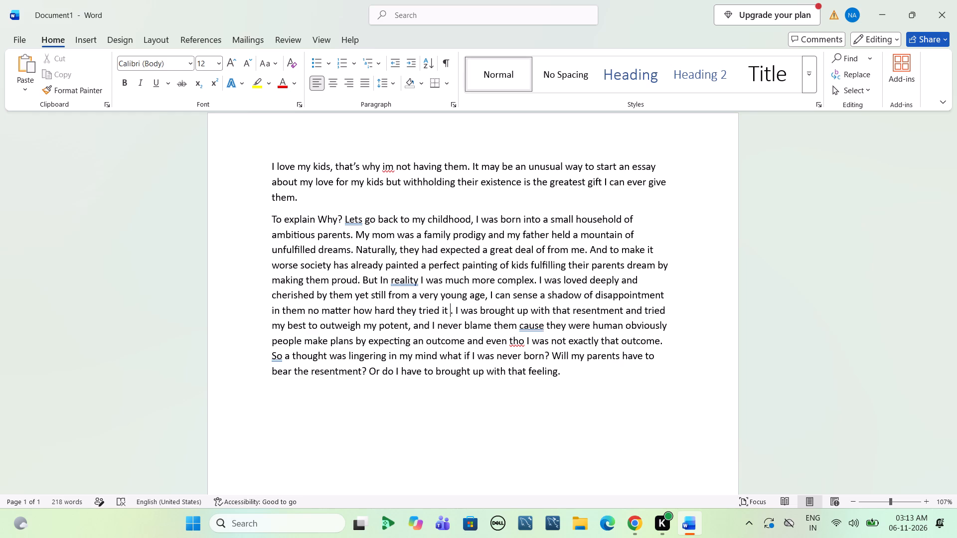
key(BackSpace)
key(BackSpace)
key(BackSpace)
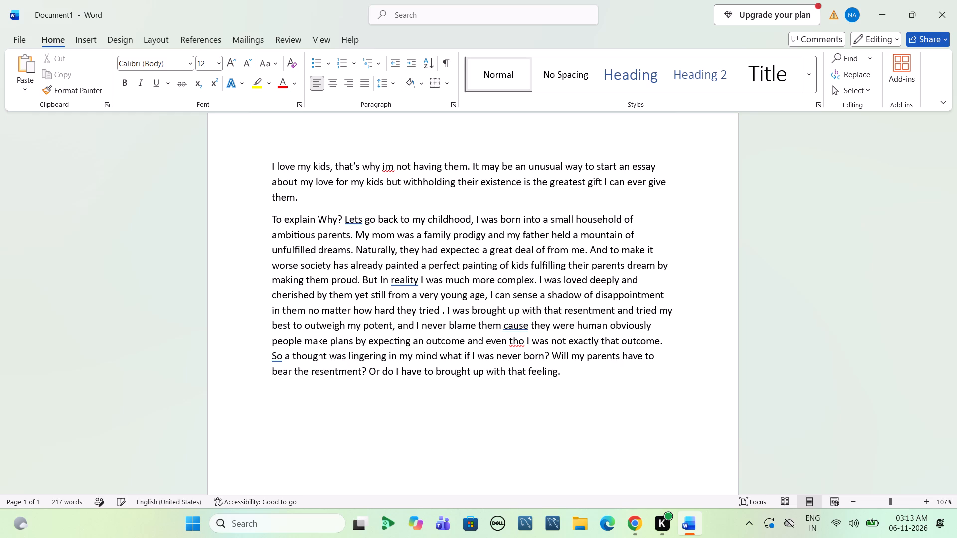
text(to hide i)
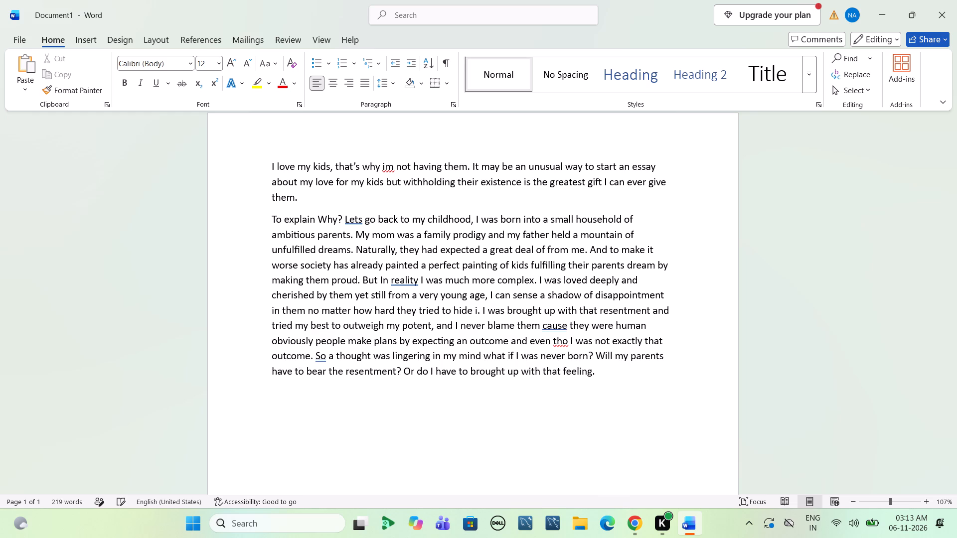
key(t)
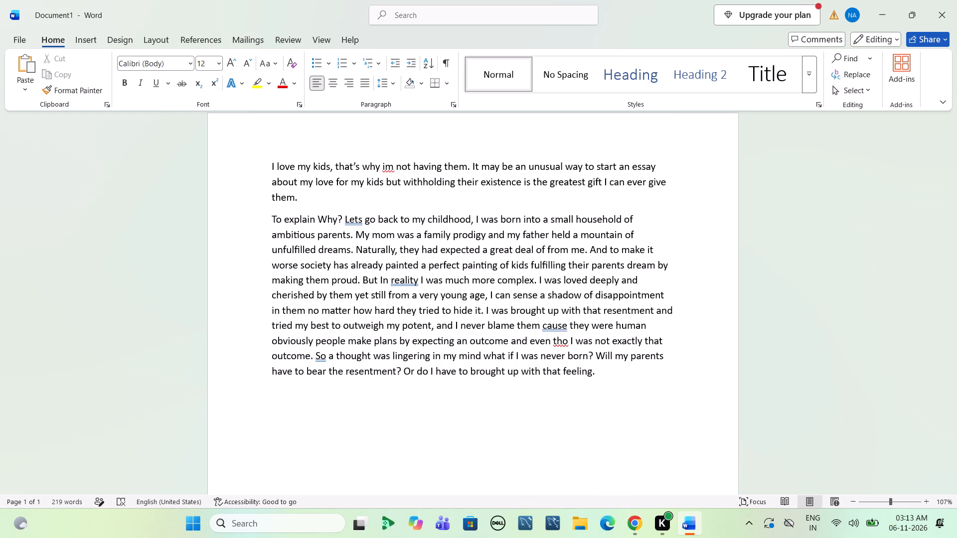
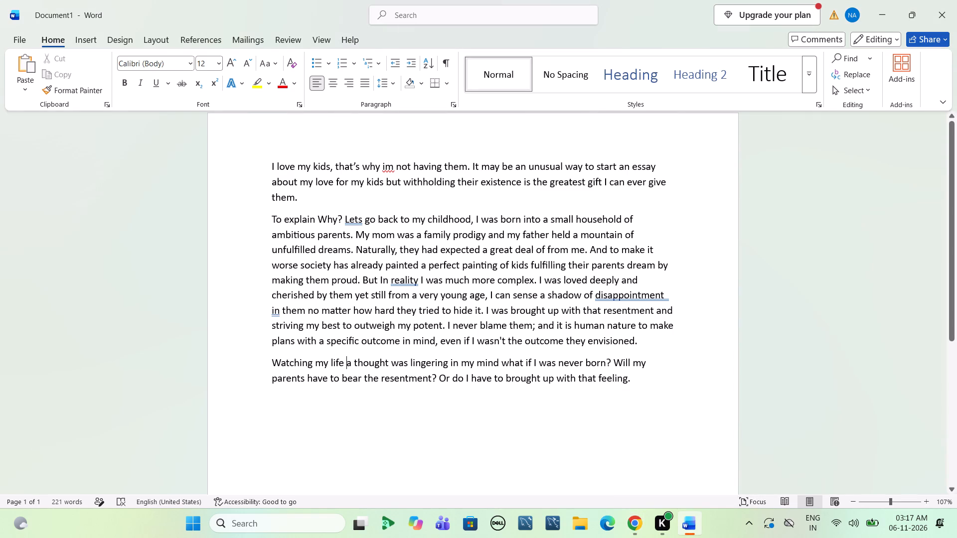
drag(451, 361, 580, 396)
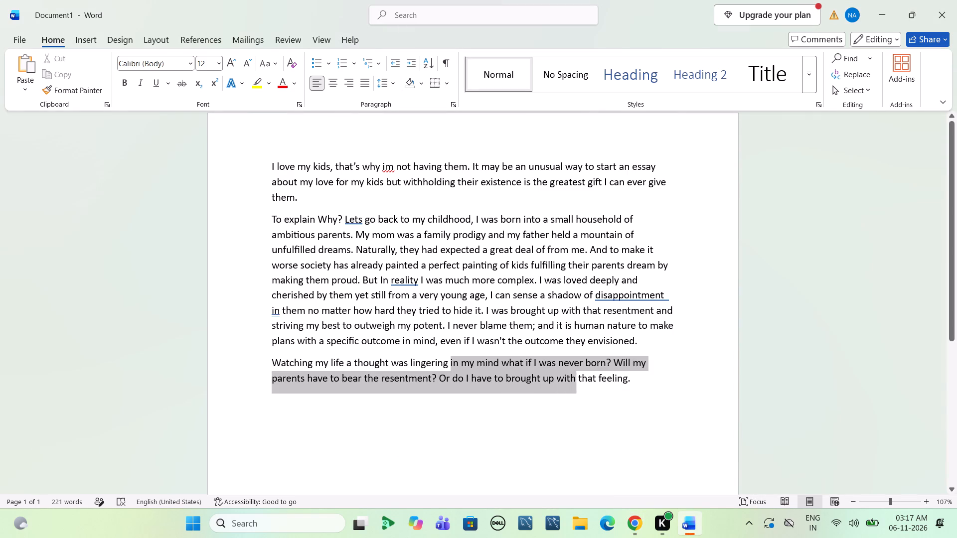
drag(580, 396, 633, 398)
key(BackSpace)
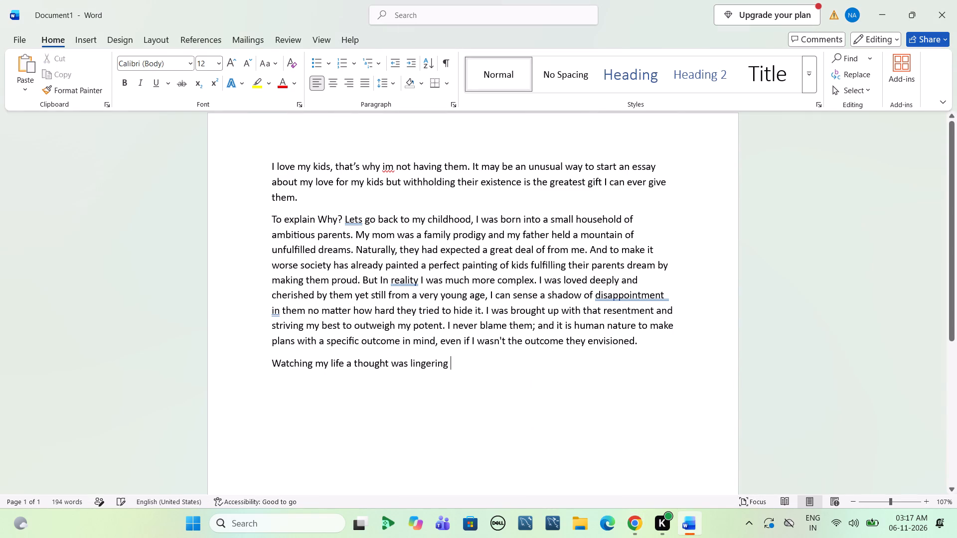
key(ctrl+v)
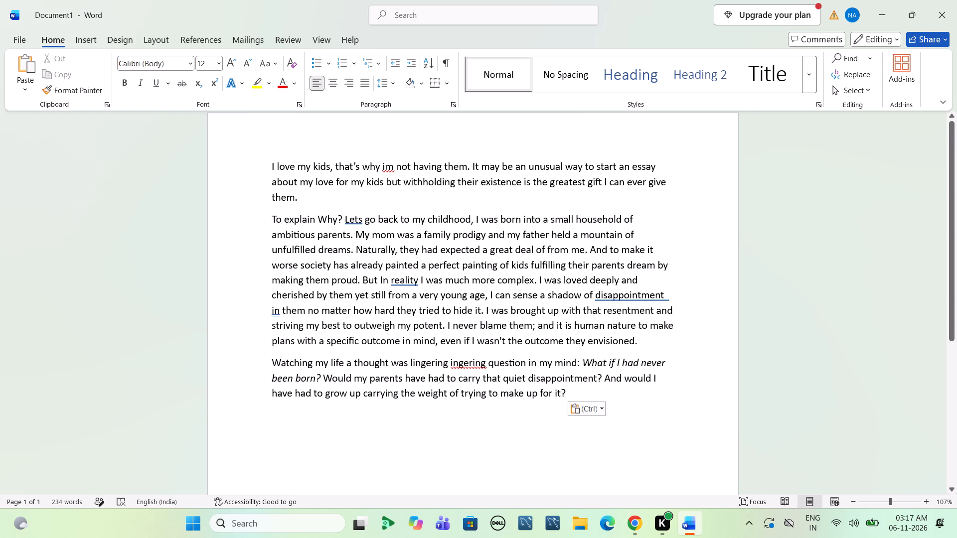
Delete the duplicated letters before the pasted text so the last paragraph reads "lingering question in my mind".
click(450, 365)
key(BackSpace)
key(BackSpace)
key(BackSpace)
key(BackSpace)
key(BackSpace)
key(BackSpace)
key(BackSpace)
key(BackSpace)
key(BackSpace)
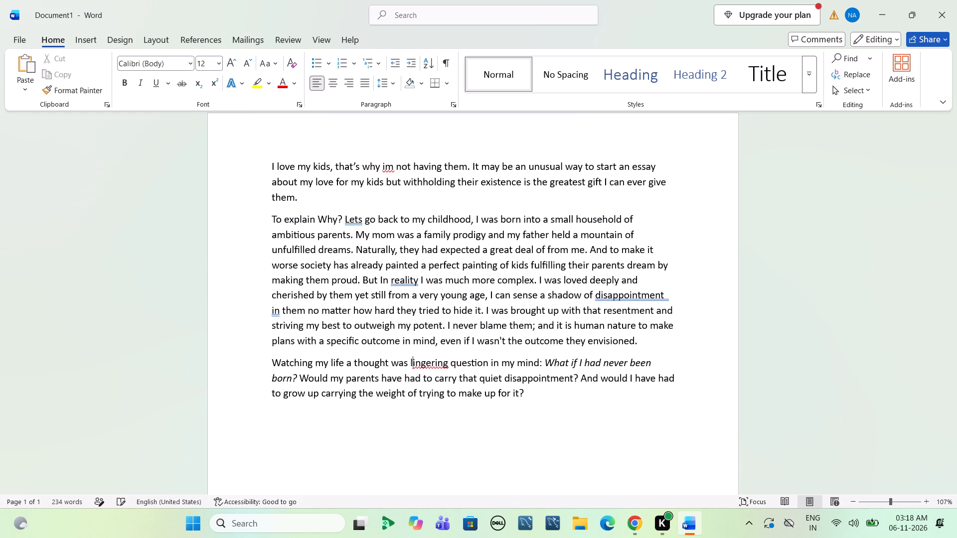
Replace "thought was" with "subtle strain" after "Watching my life a" in the last paragraph.
click(408, 361)
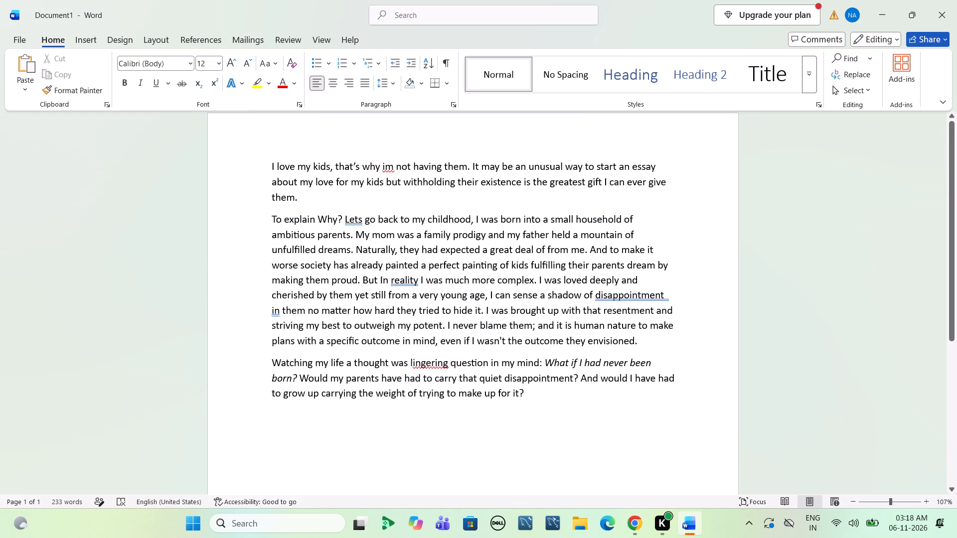
key(BackSpace)
key(BackSpace)
key(BackSpace)
key(BackSpace)
key(BackSpace)
key(BackSpace)
key(BackSpace)
key(BackSpace)
key(BackSpace)
key(BackSpace)
key(BackSpace)
key(BackSpace)
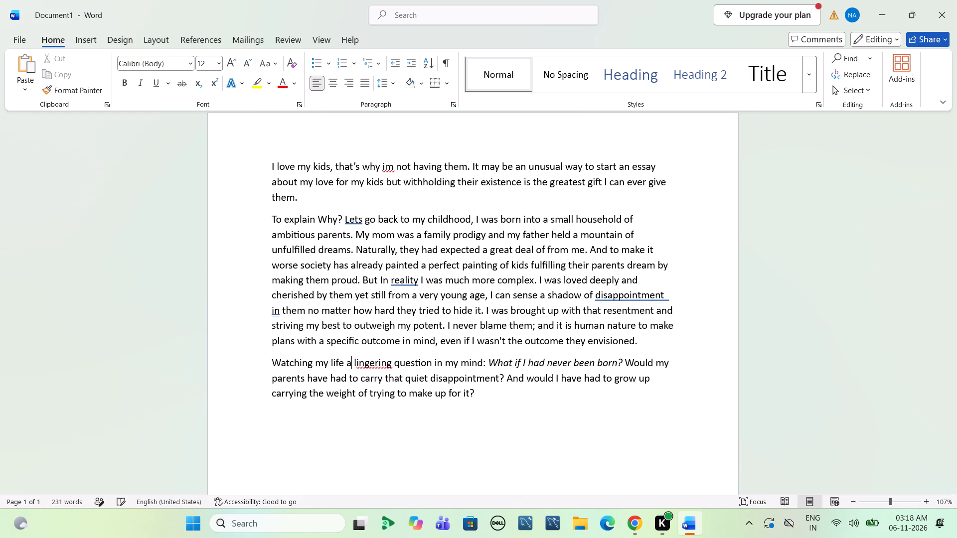
key(space)
text(sy)
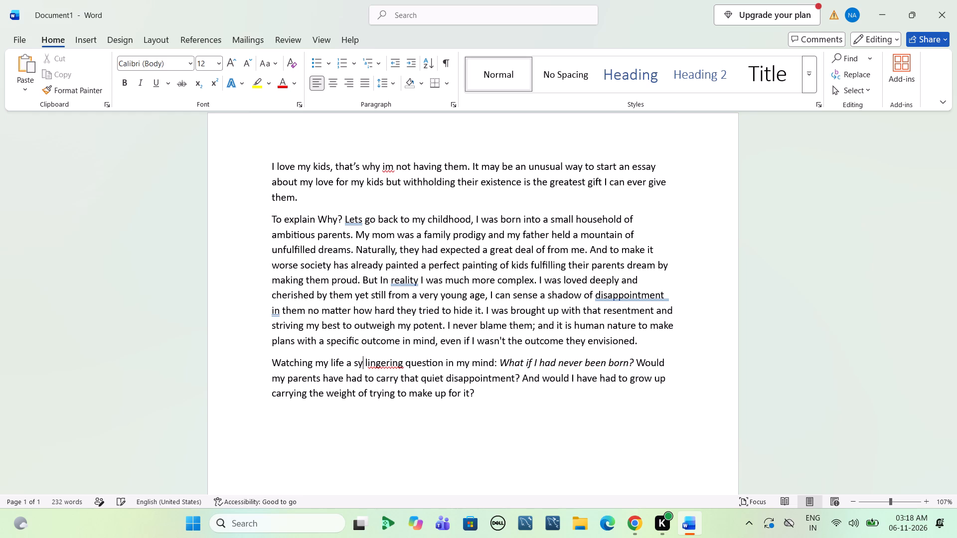
key(BackSpace)
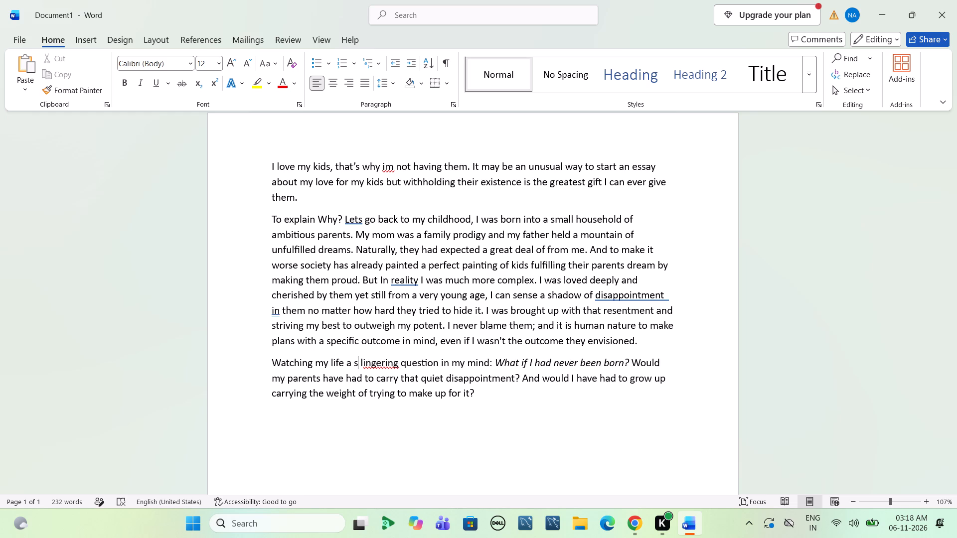
text(ubtle qu)
key(BackSpace)
key(BackSpace)
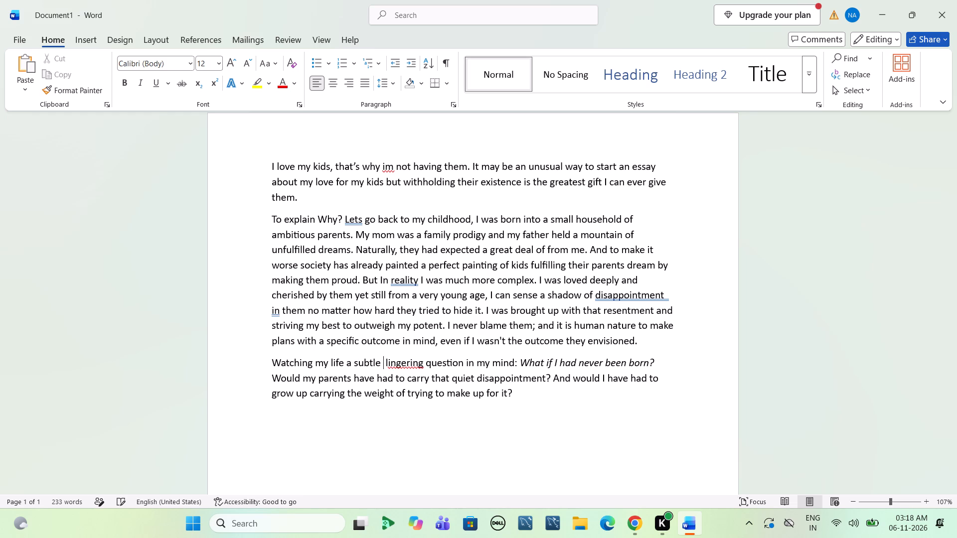
text(straig)
key(BackSpace)
text(n)
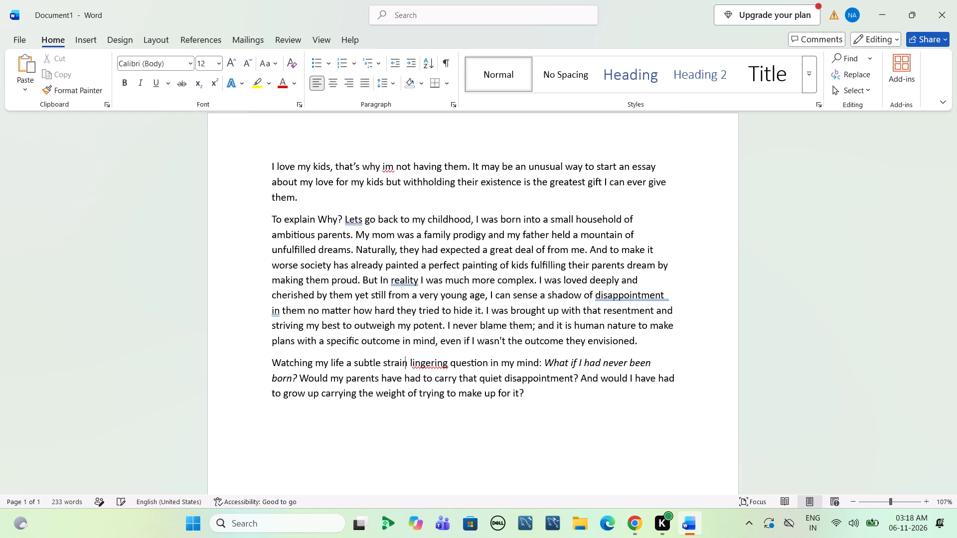
key(space)
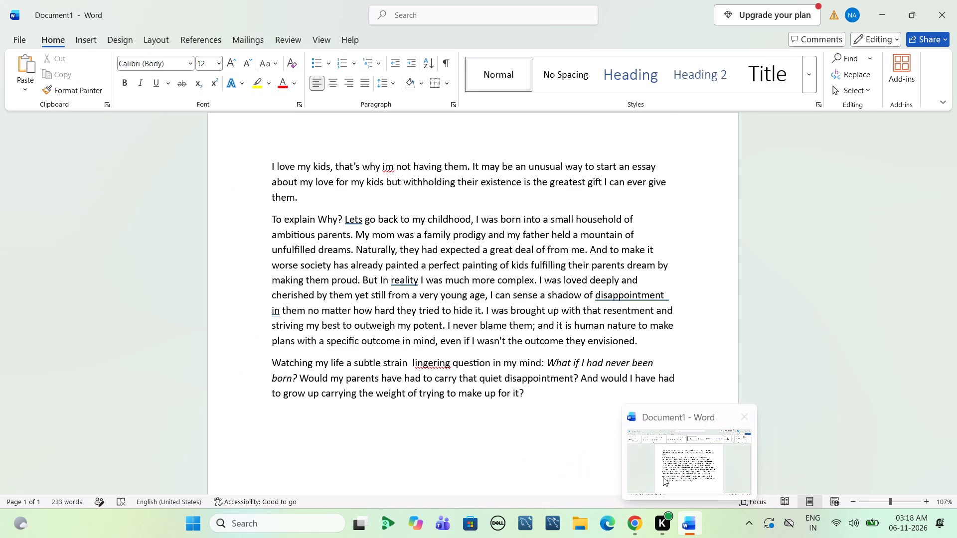
click(663, 476)
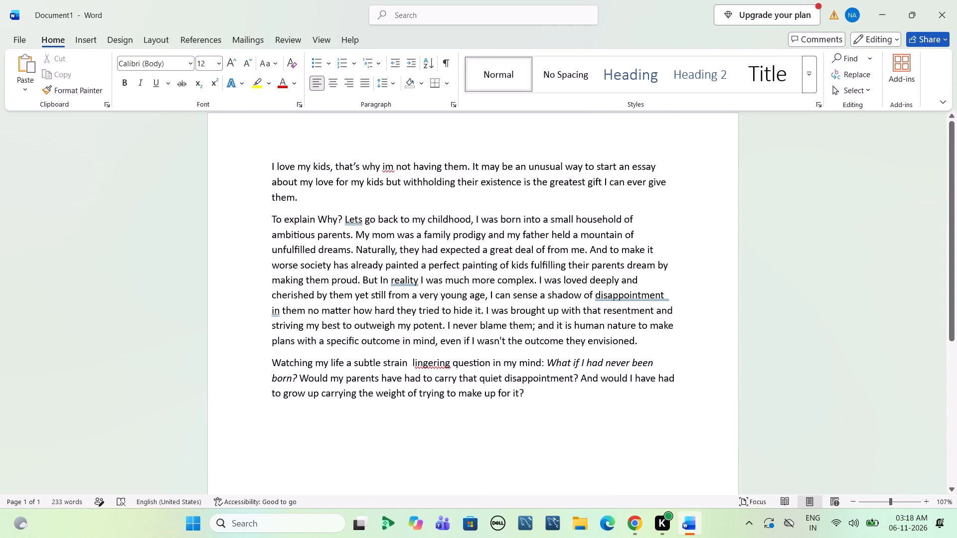
Insert a comma after "Watching my life".
click(346, 363)
key(BackSpace)
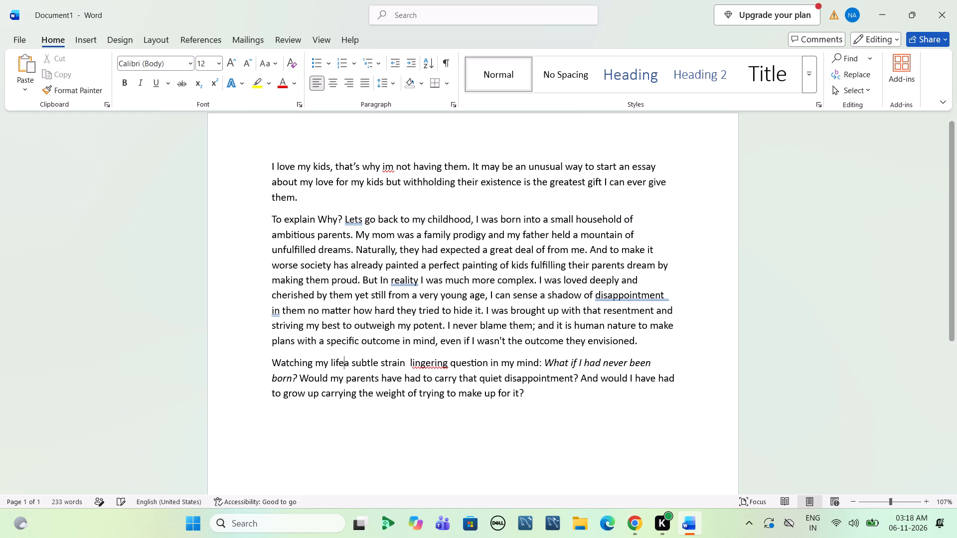
text(,)
key(space)
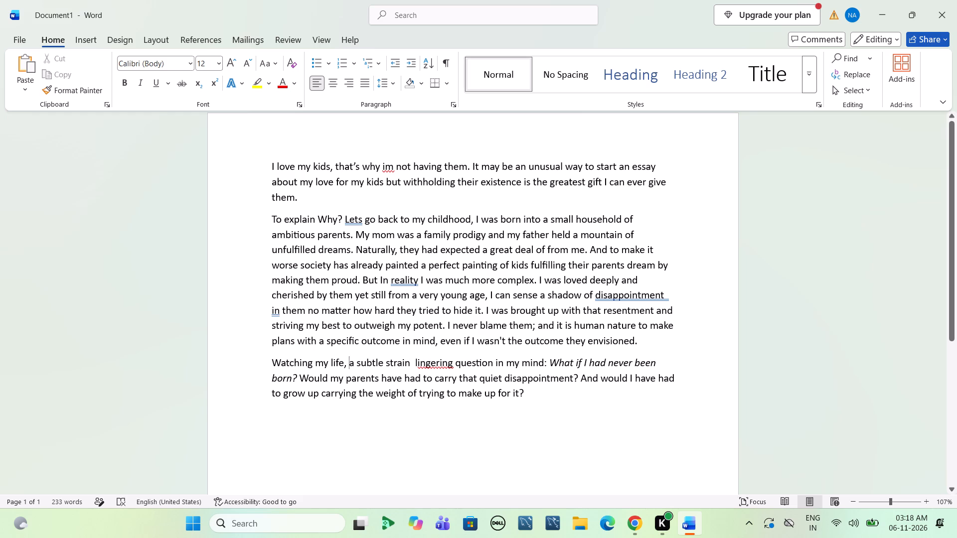
Insert "gave me an" after "a subtle strain" in the last paragraph.
click(411, 363)
key(space)
text(gave me an)
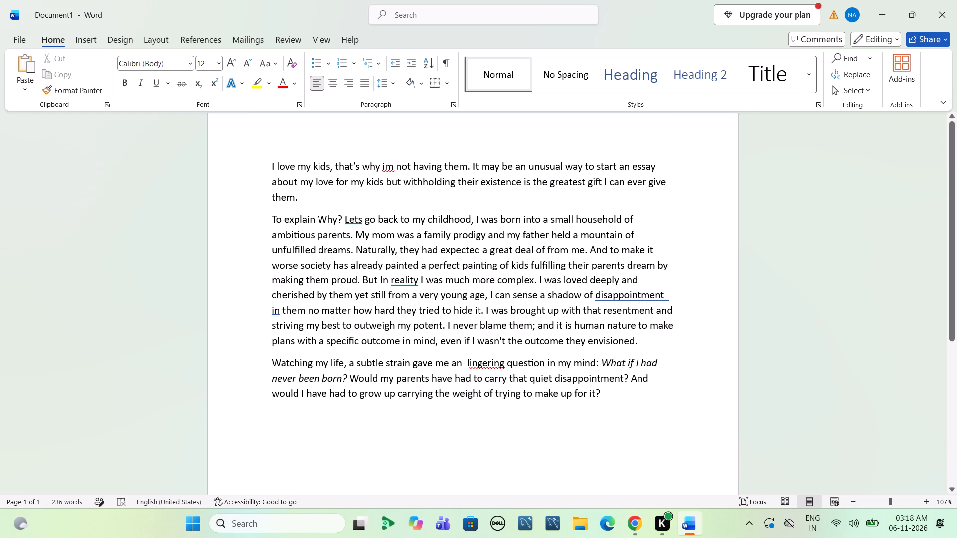
Apply the spelling suggestion "lingering" to the flagged word before "question" in the last paragraph.
click(481, 364)
right_click(481, 364)
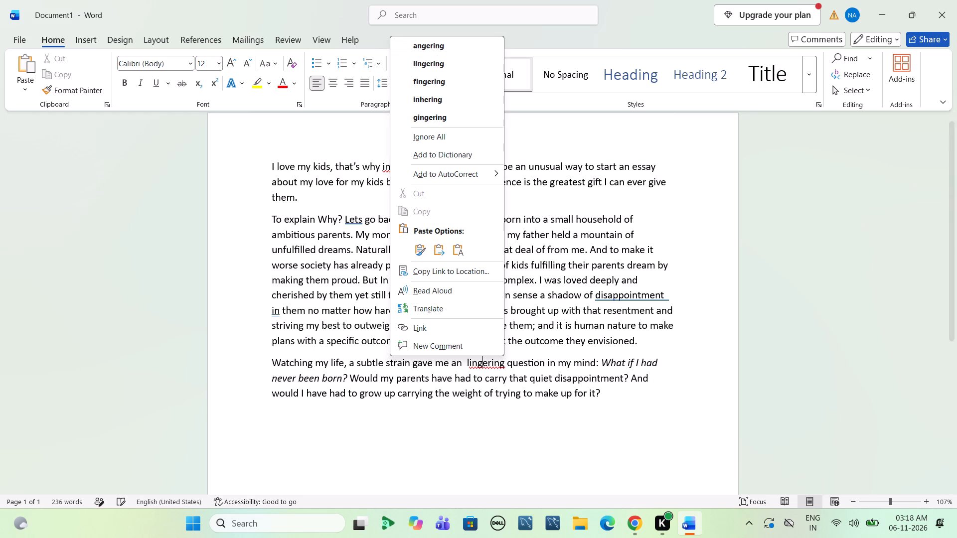
click(458, 67)
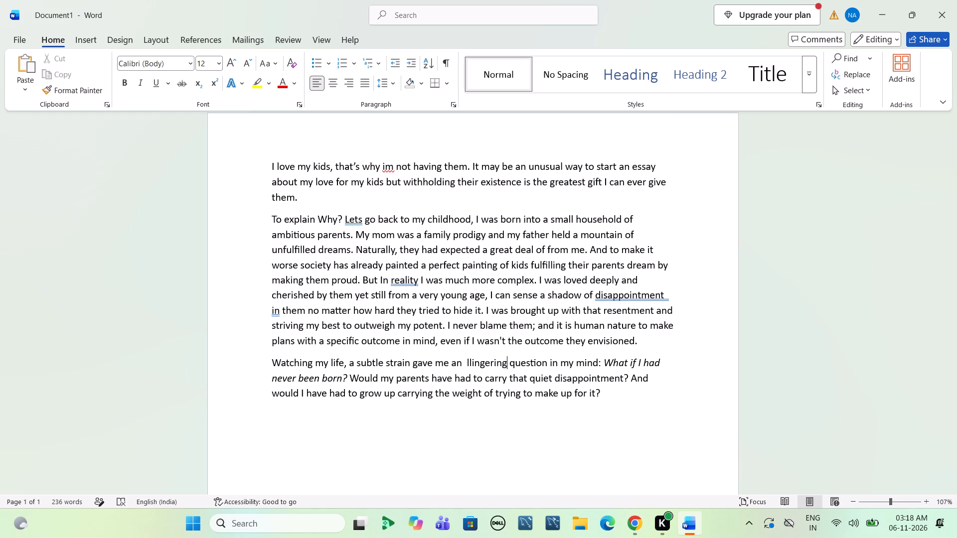
Justify the childhood paragraph that starts with "To explain Why?".
click(666, 296)
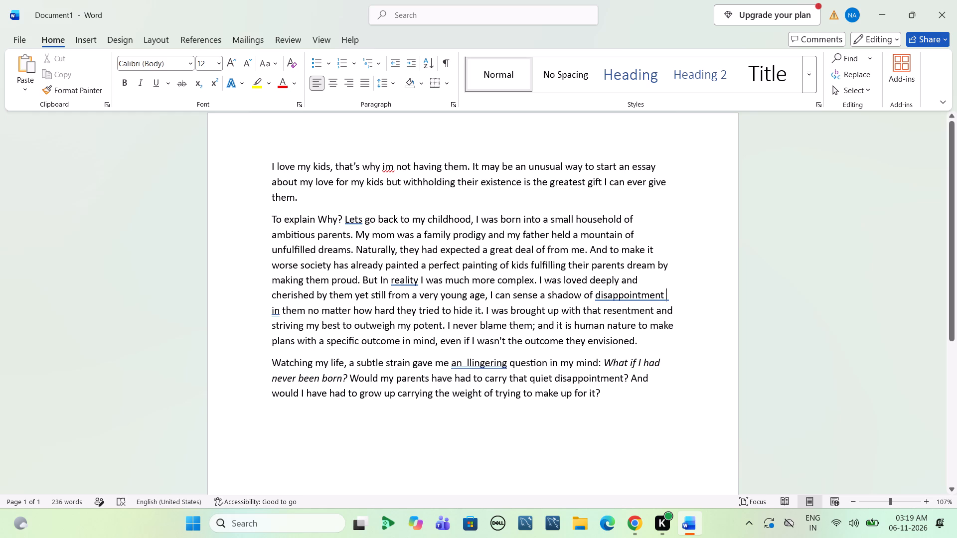
click(360, 87)
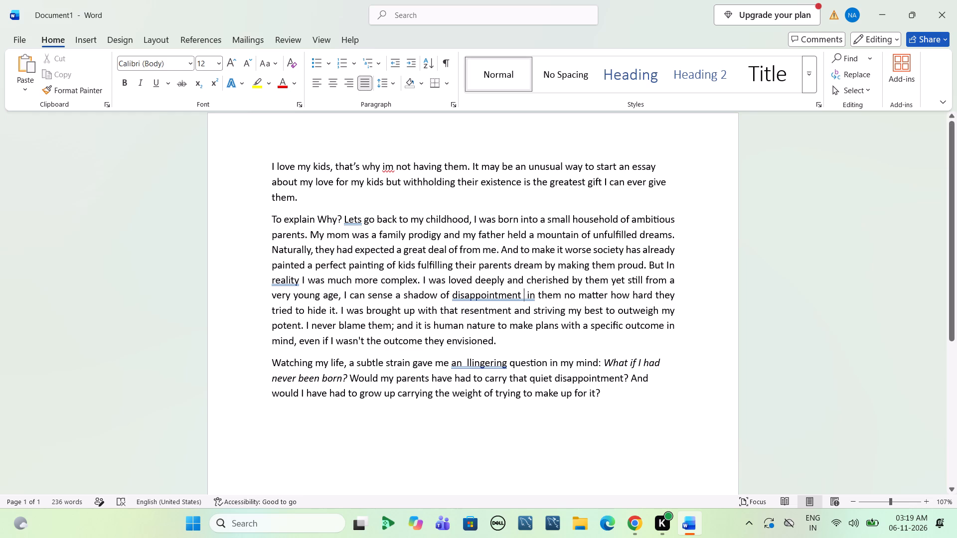
Justify all three paragraphs of the essay.
drag(268, 165, 603, 391)
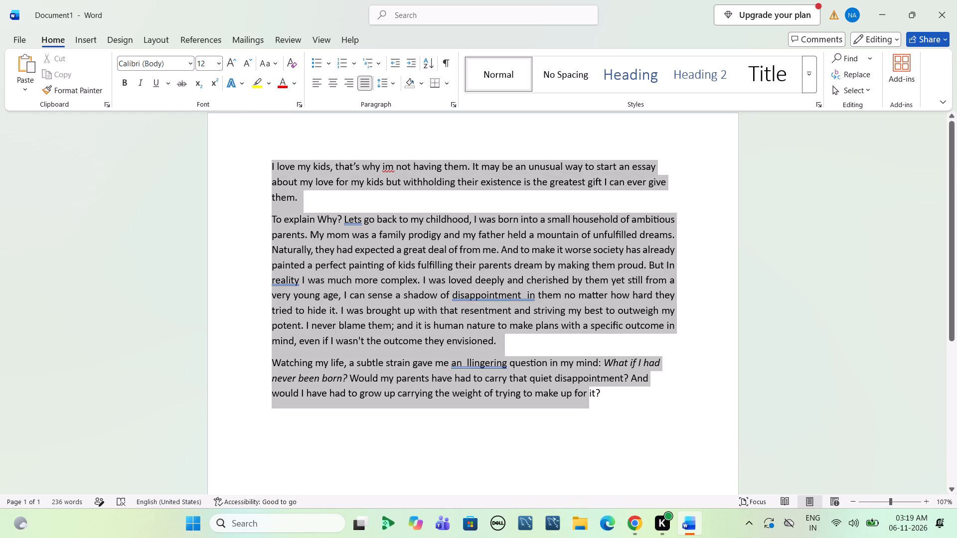
drag(603, 391, 627, 390)
click(364, 91)
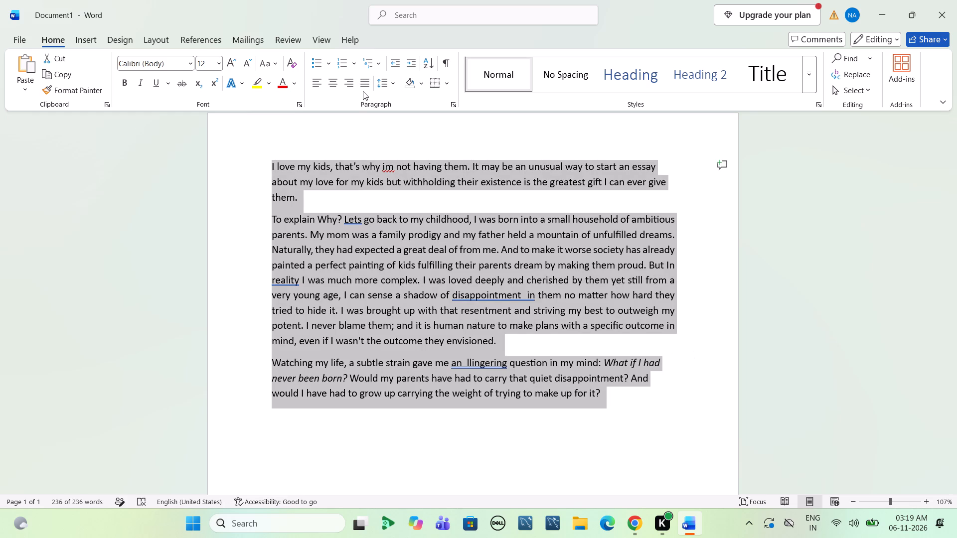
click(364, 83)
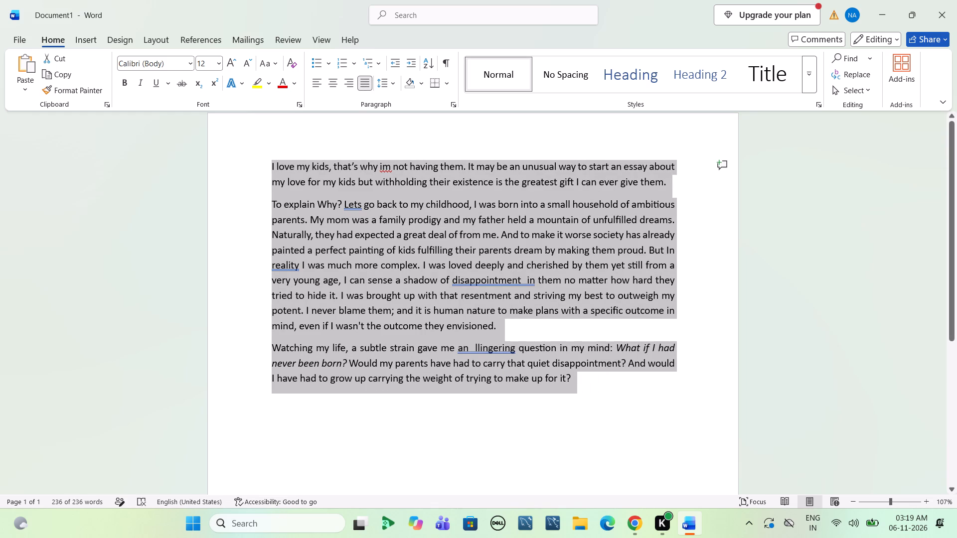
click(647, 483)
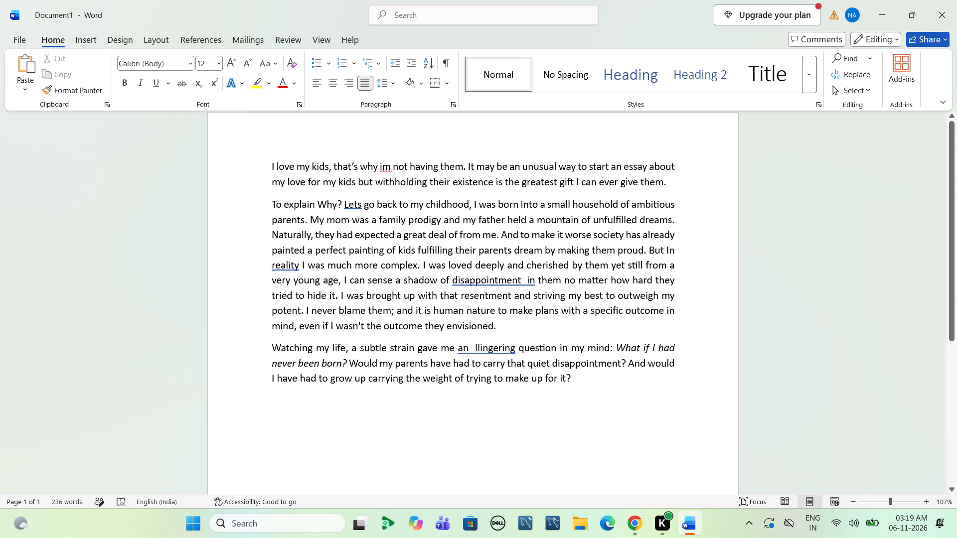
Remove the extra spaces after "disappointment" in the childhood paragraph and after "gave me an" in the last paragraph.
click(527, 282)
key(BackSpace)
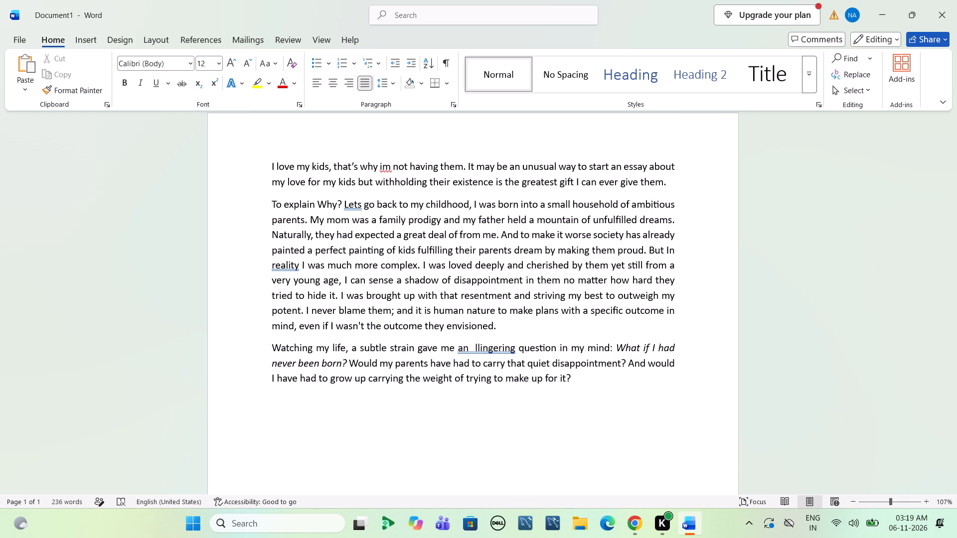
click(474, 350)
key(BackSpace)
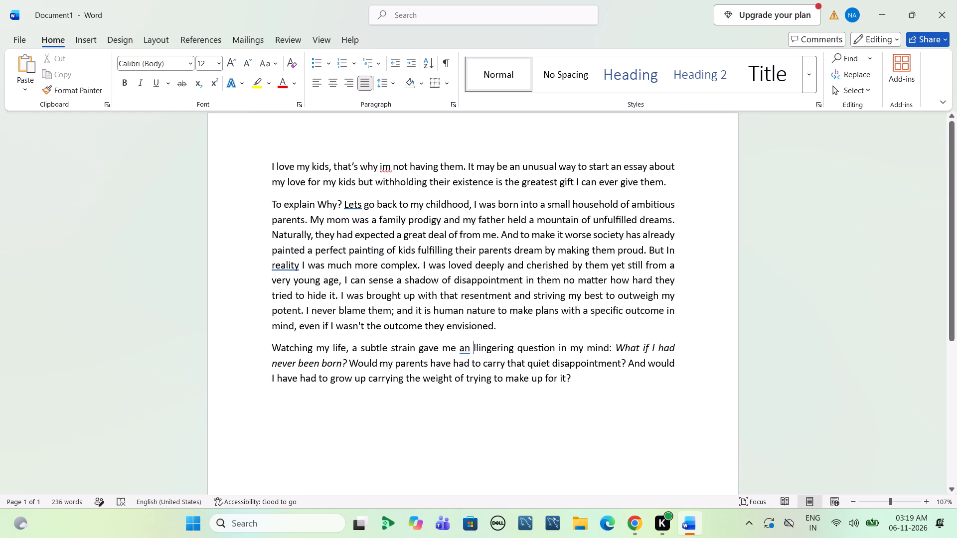
key(BackSpace)
key(space)
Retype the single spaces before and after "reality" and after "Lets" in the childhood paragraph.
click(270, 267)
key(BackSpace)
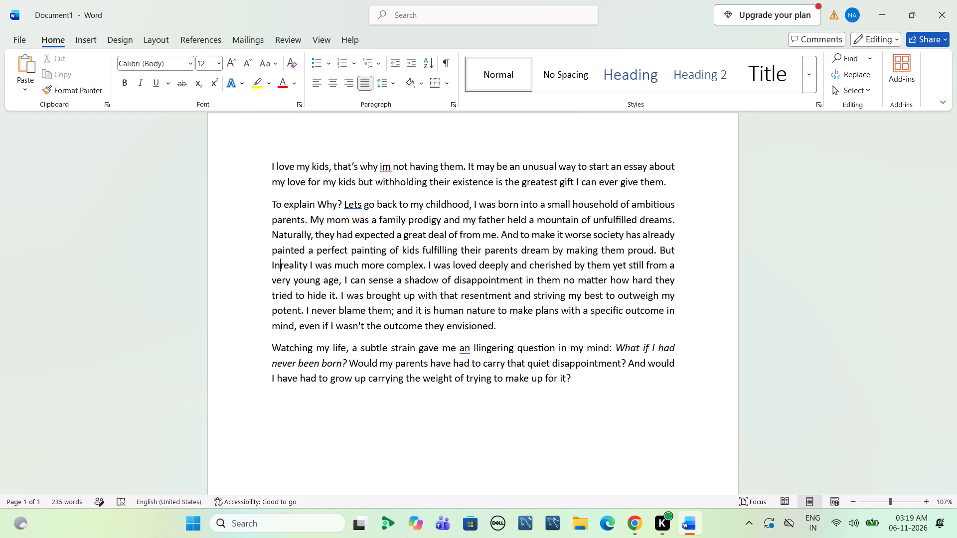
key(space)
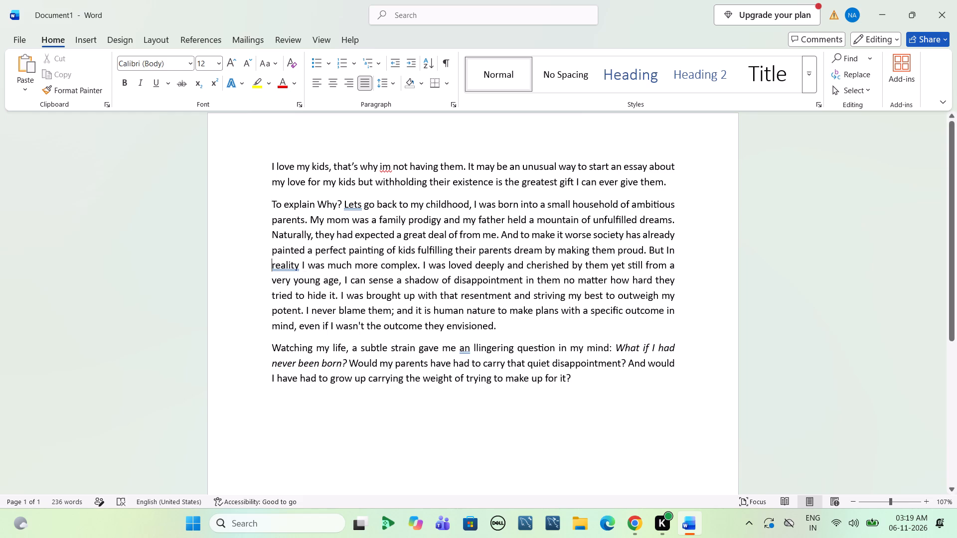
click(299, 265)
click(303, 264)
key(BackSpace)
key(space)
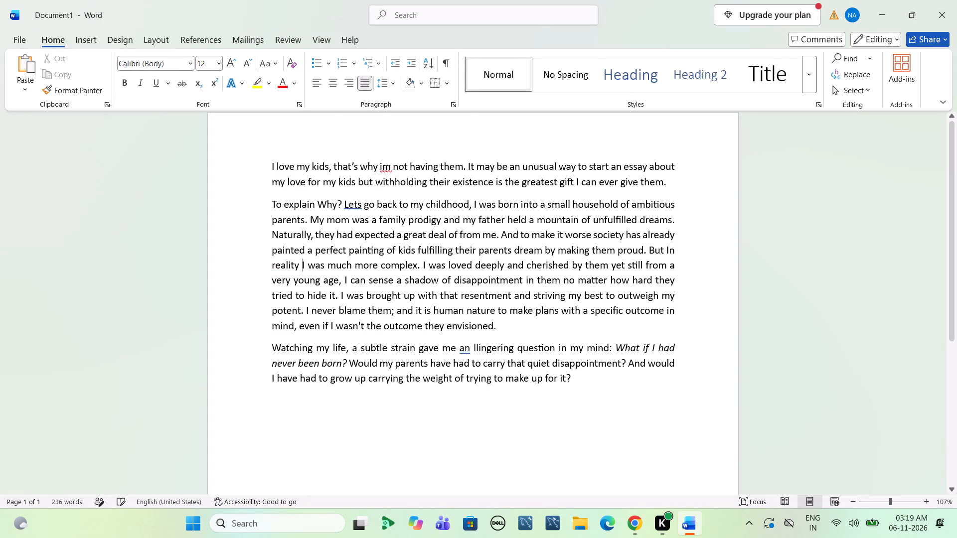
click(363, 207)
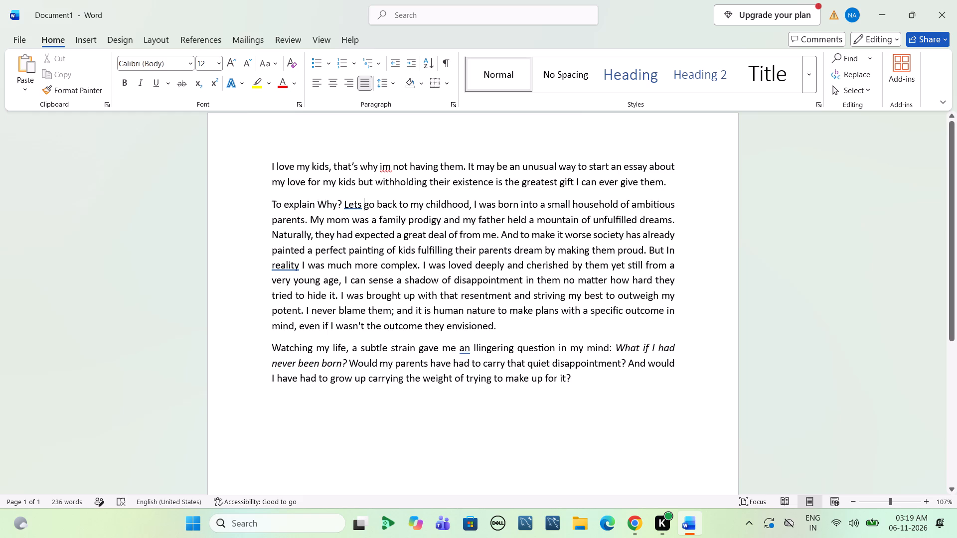
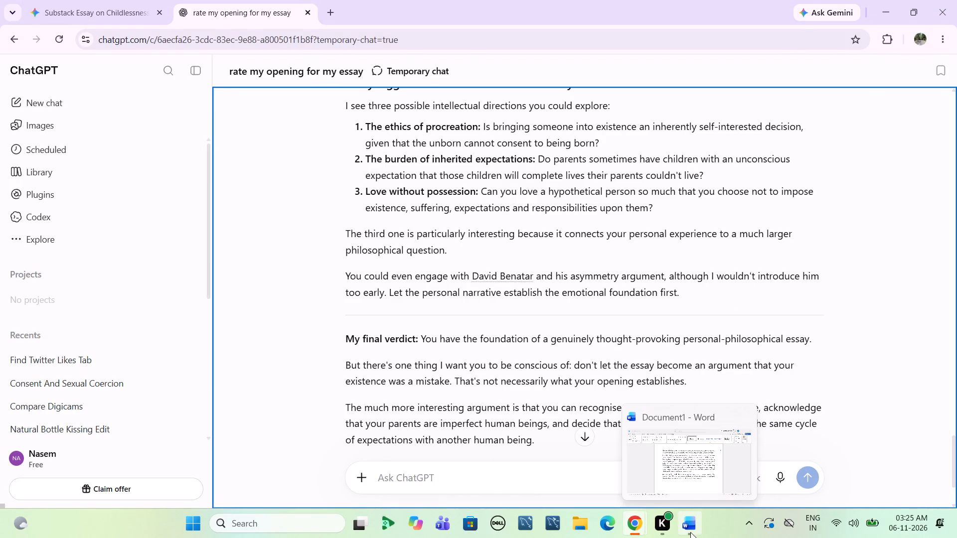
Switch to the Word essay and reword the mother's description as "My mom was something of a family prodigy".
click(694, 471)
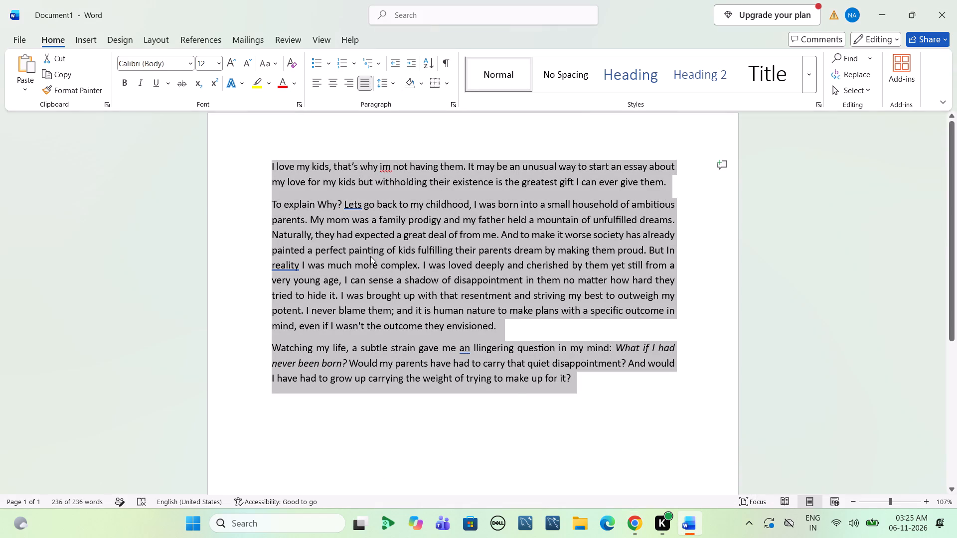
click(370, 256)
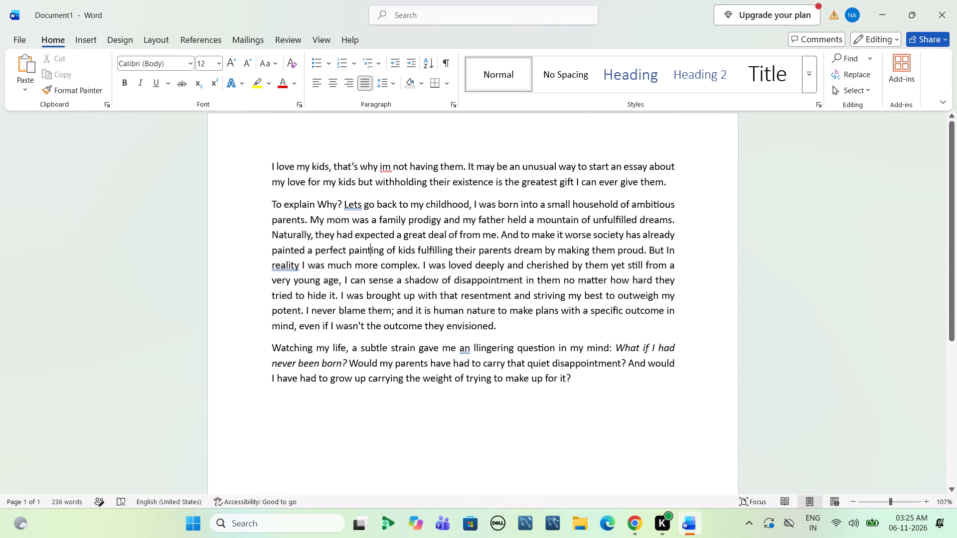
click(376, 220)
key(BackSpace)
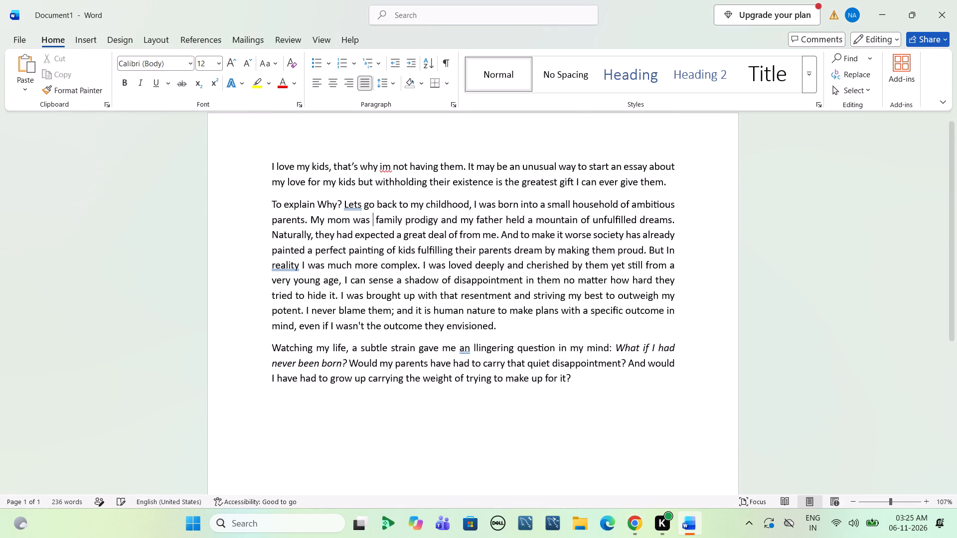
text(something of a)
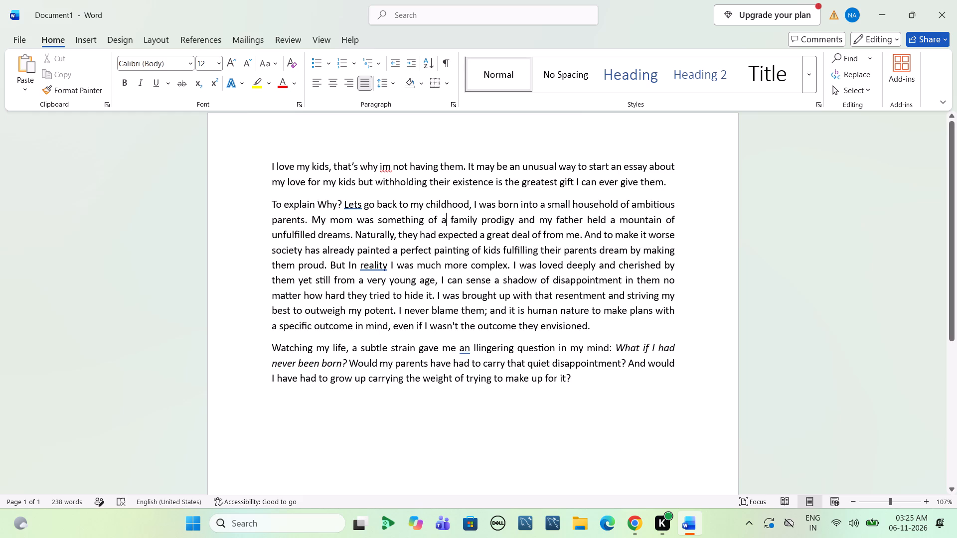
Remove the stray "of" from the sentence about the parents' expectations so it reads "a great deal from me".
click(542, 236)
key(BackSpace)
key(BackSpace)
key(BackSpace)
key(BackSpace)
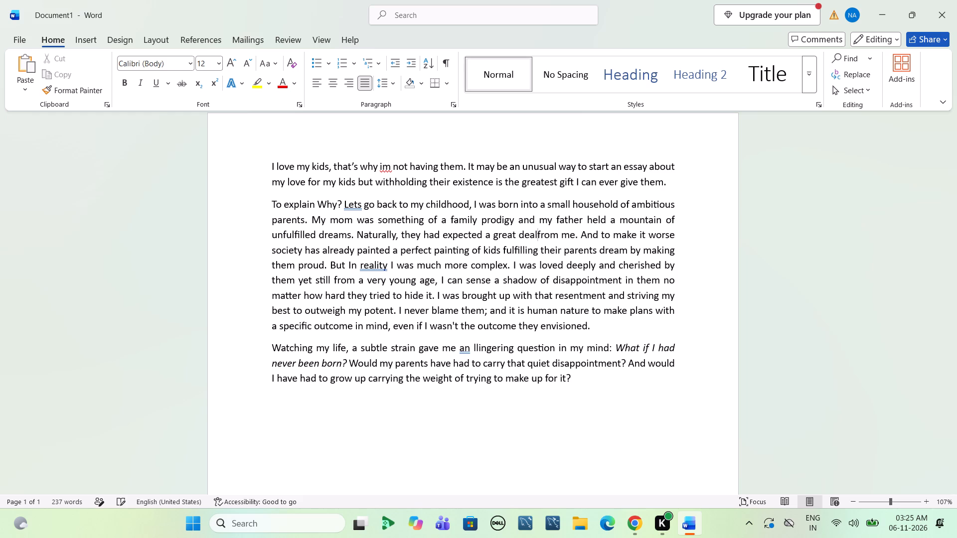
key(space)
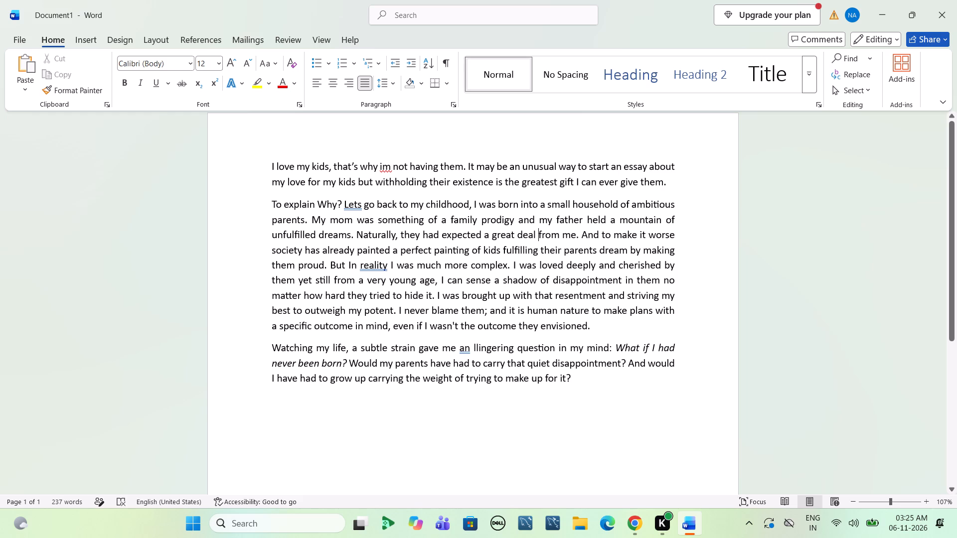
Delete "to make it worse" from the sentence about society in the second paragraph.
click(674, 239)
key(BackSpace)
key(BackSpace)
key(BackSpace)
key(BackSpace)
key(BackSpace)
key(BackSpace)
key(BackSpace)
key(BackSpace)
key(BackSpace)
key(BackSpace)
key(BackSpace)
key(BackSpace)
key(BackSpace)
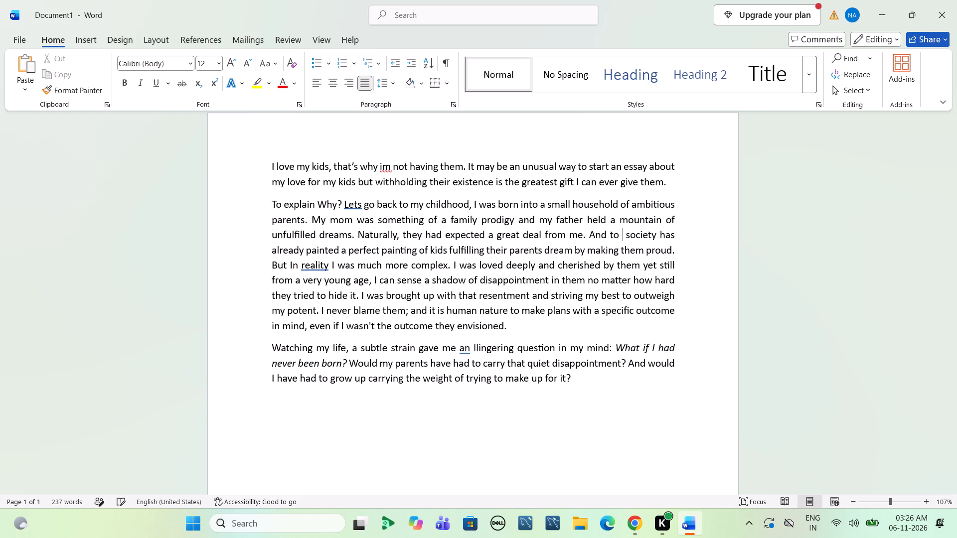
key(BackSpace)
key(BackSpace)
key(BackSpace)
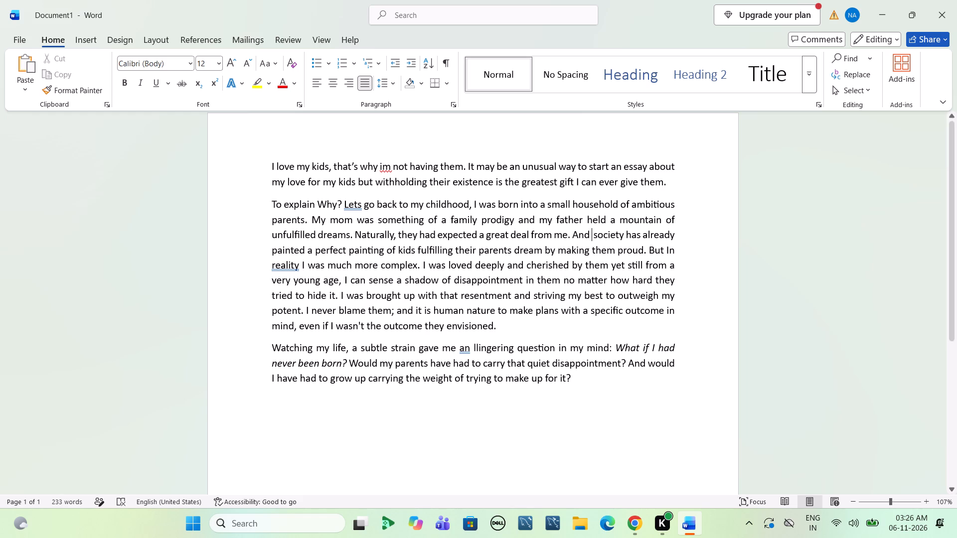
Reword the start of the society sentence as "society too, had already painted".
click(625, 234)
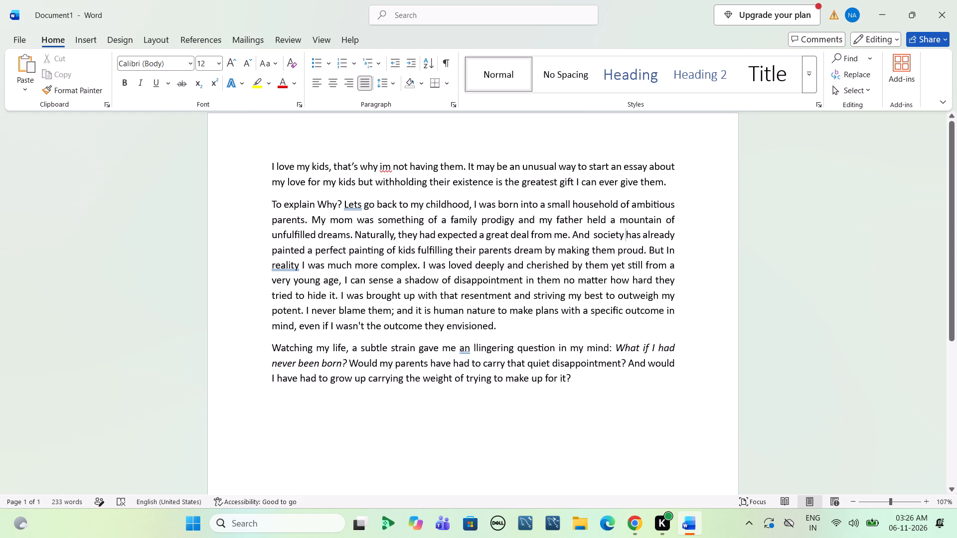
text(too)
key(space)
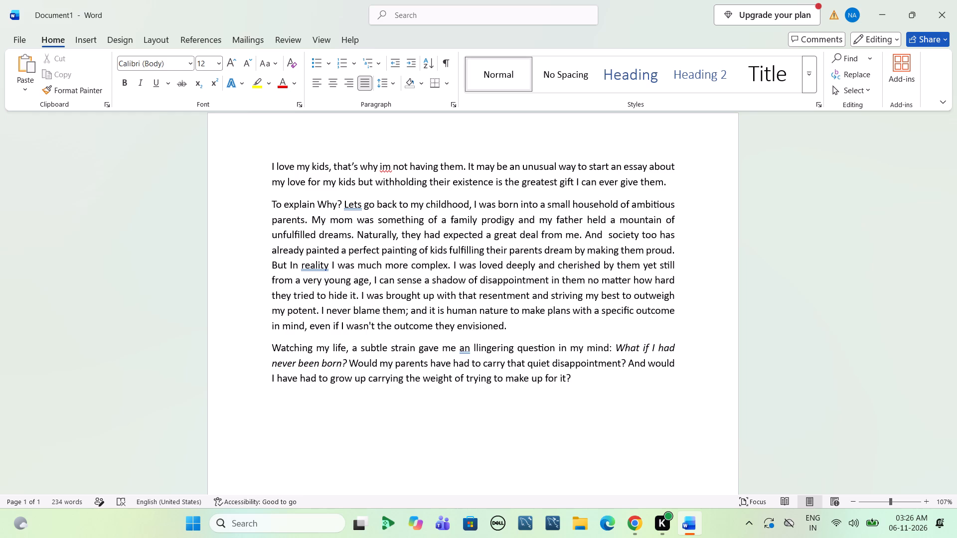
key(comma)
key(BackSpace)
key(BackSpace)
text(,)
key(space)
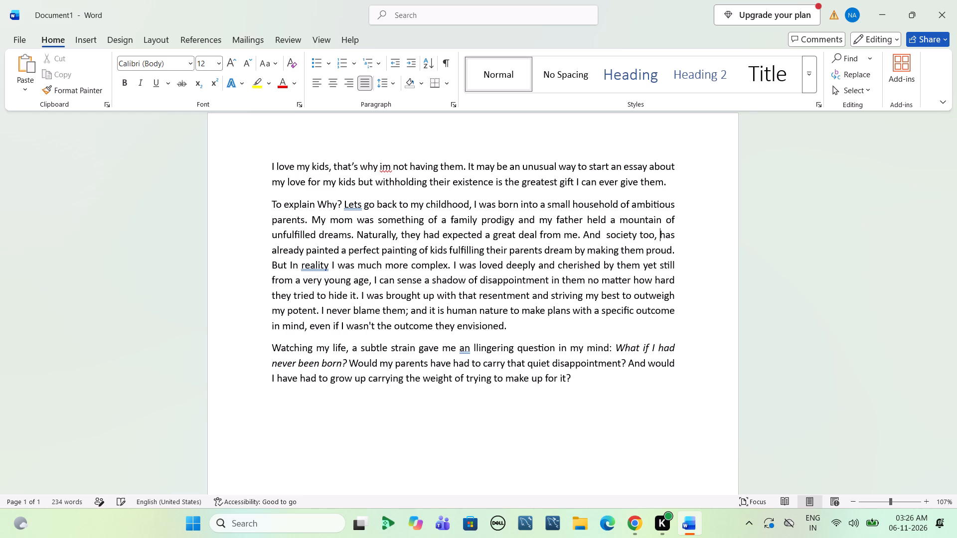
click(674, 236)
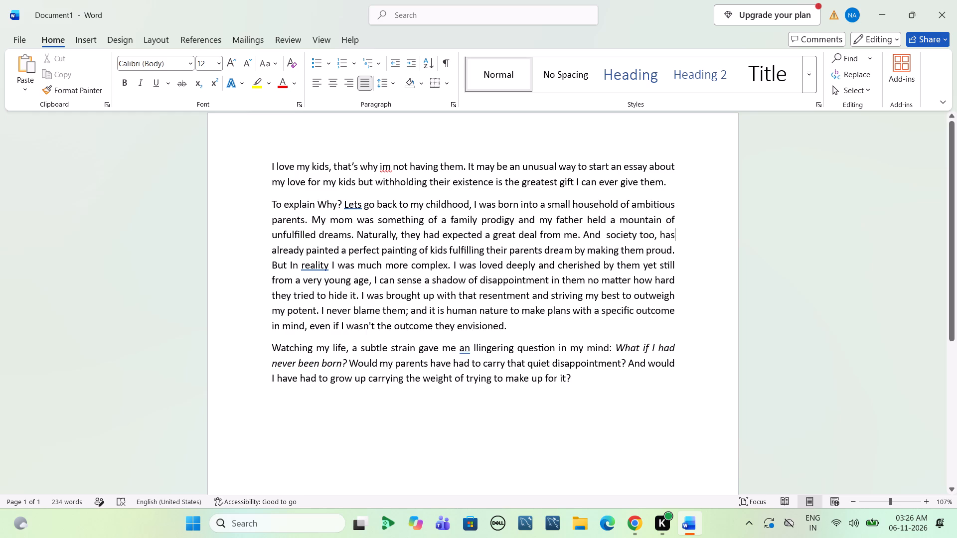
key(BackSpace)
key(d)
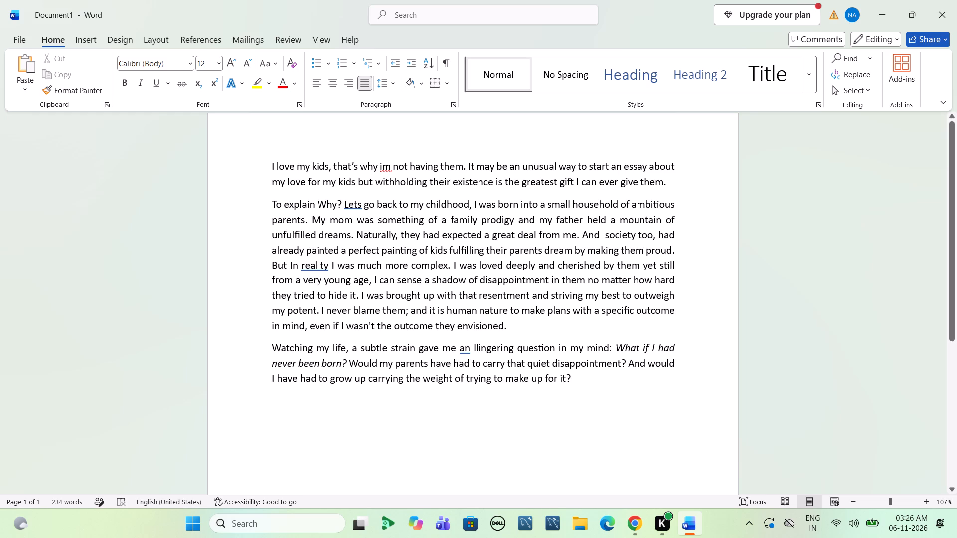
Apply the grammar suggestion that adds a comma after "reality" in the second paragraph.
click(449, 265)
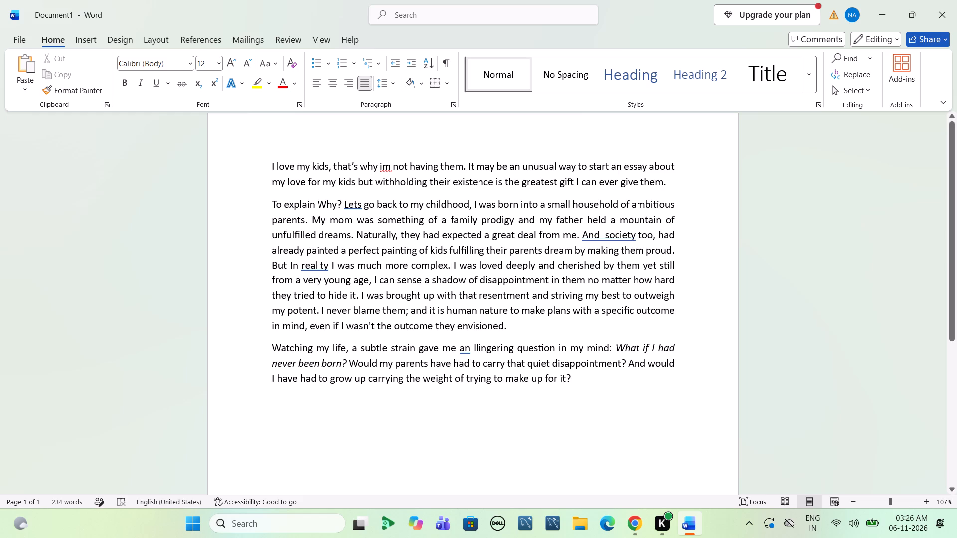
right_click(323, 269)
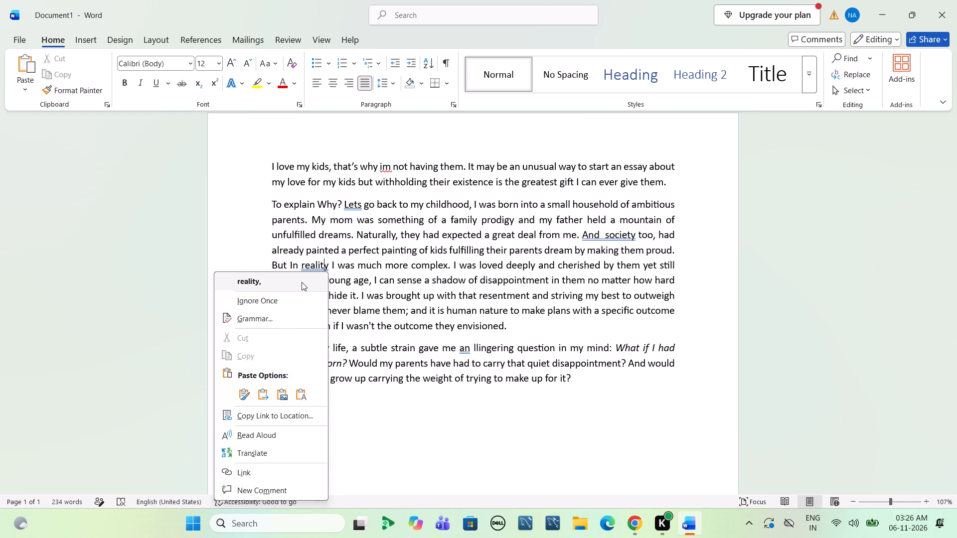
click(301, 282)
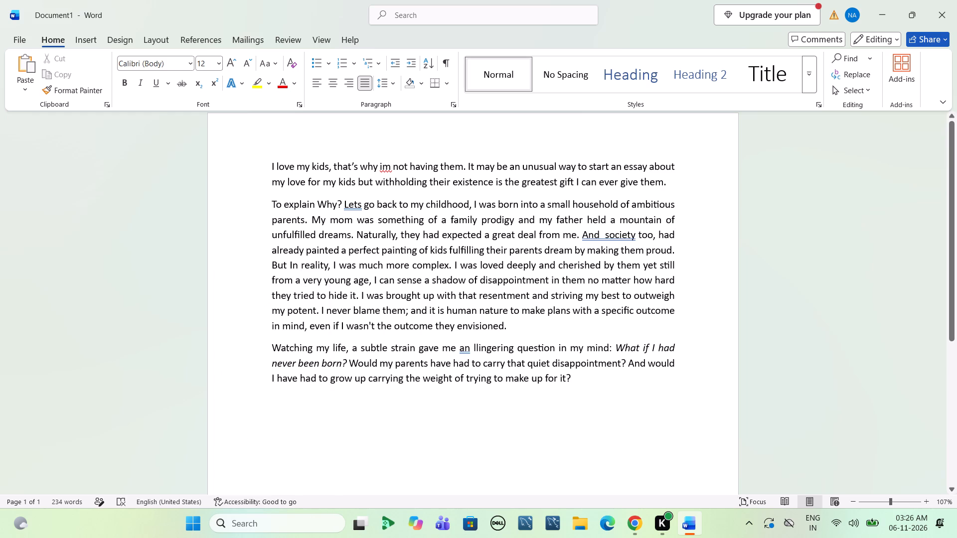
Replace the sentence ending "complex" with "complicated than" in "I was much more complex".
click(449, 265)
key(BackSpace)
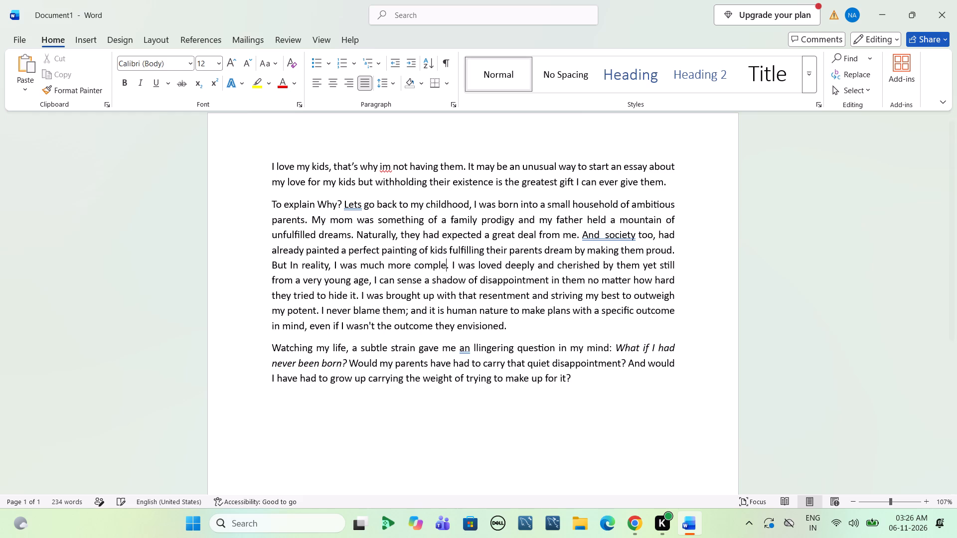
key(BackSpace)
text(icated than)
key(space)
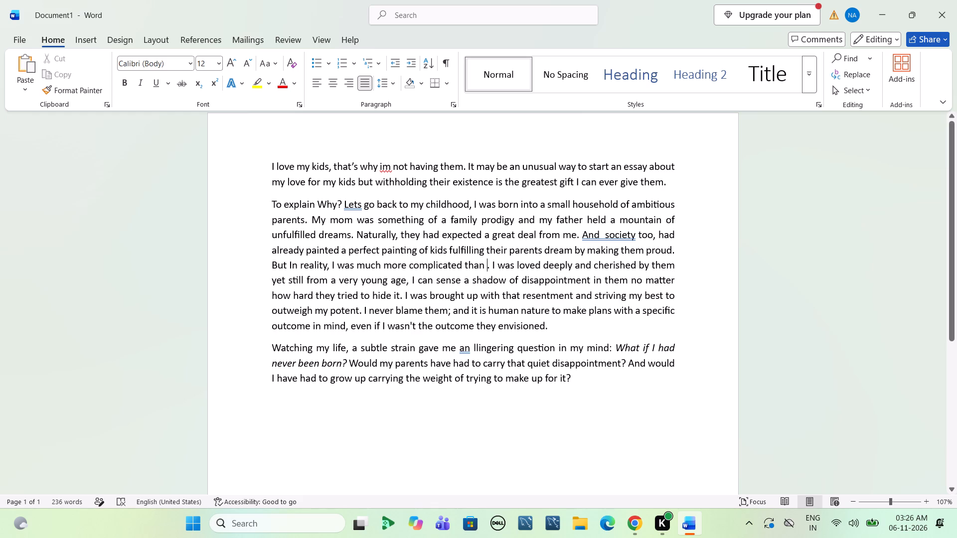
Replace "painting" with "picture" in the phrase "a perfect painting of kids".
click(418, 252)
key(BackSpace)
key(BackSpace)
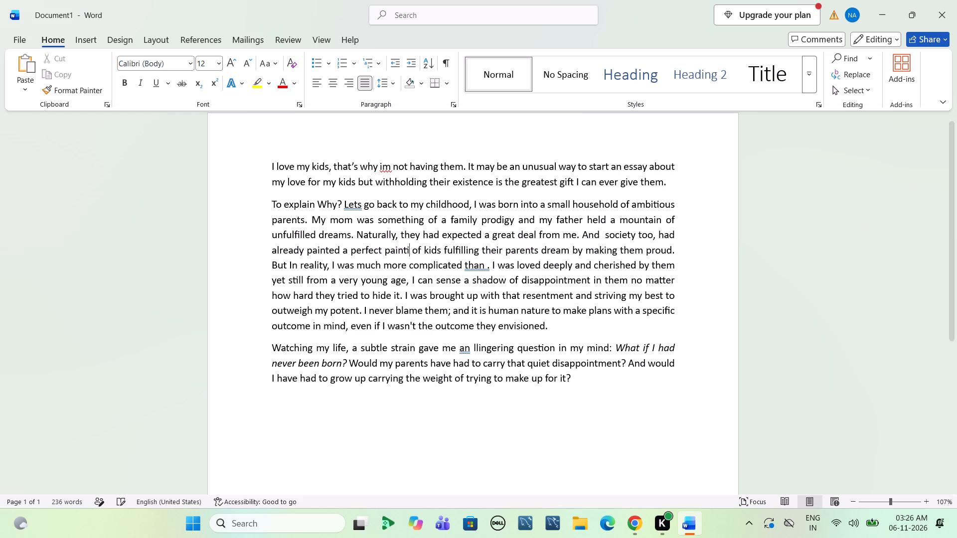
key(BackSpace)
key(BackSpace)
key(BackSpace)
key(BackSpace)
key(BackSpace)
text(icture)
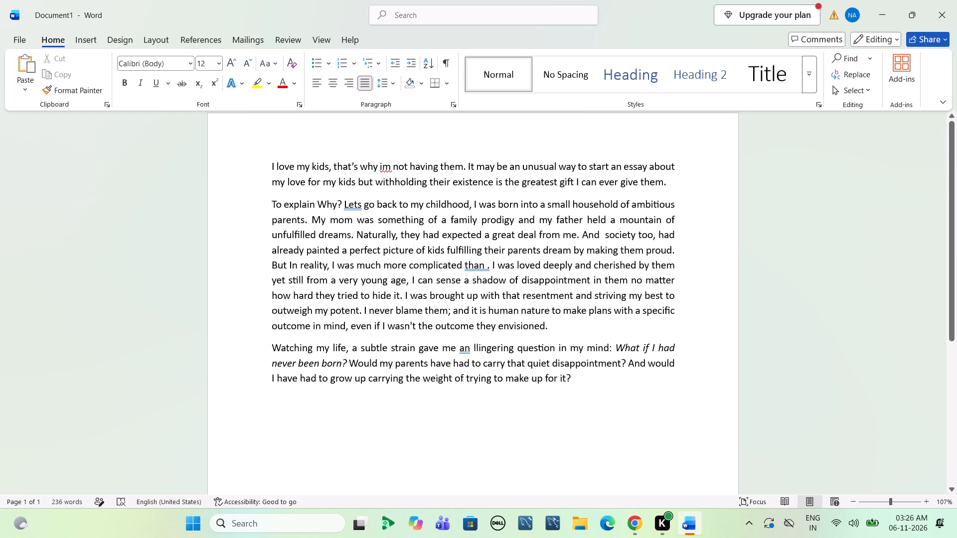
Complete the "much more complicated than" sentence with "the picture allowed" and remove the extra space before the full stop.
click(484, 265)
key(space)
text(the picture a)
text(llo)
text(wed)
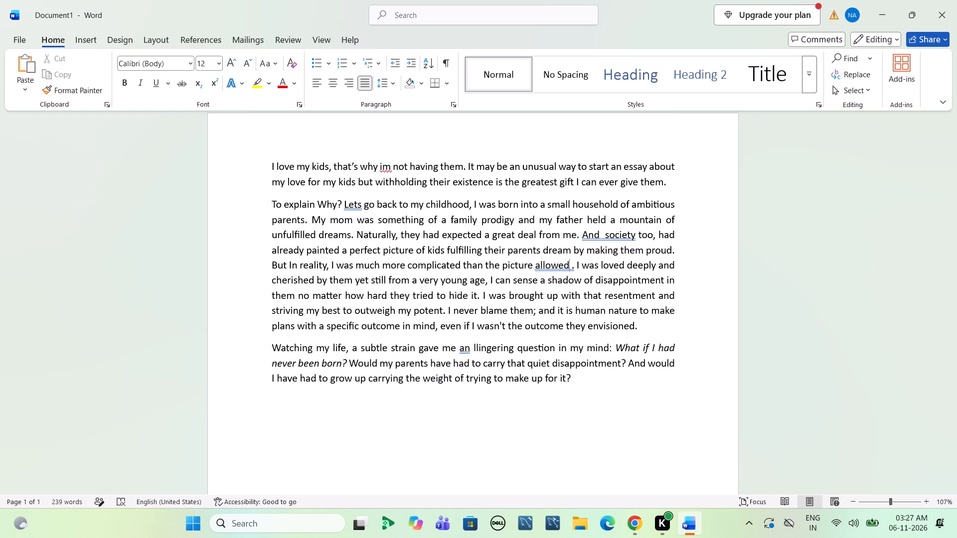
click(574, 267)
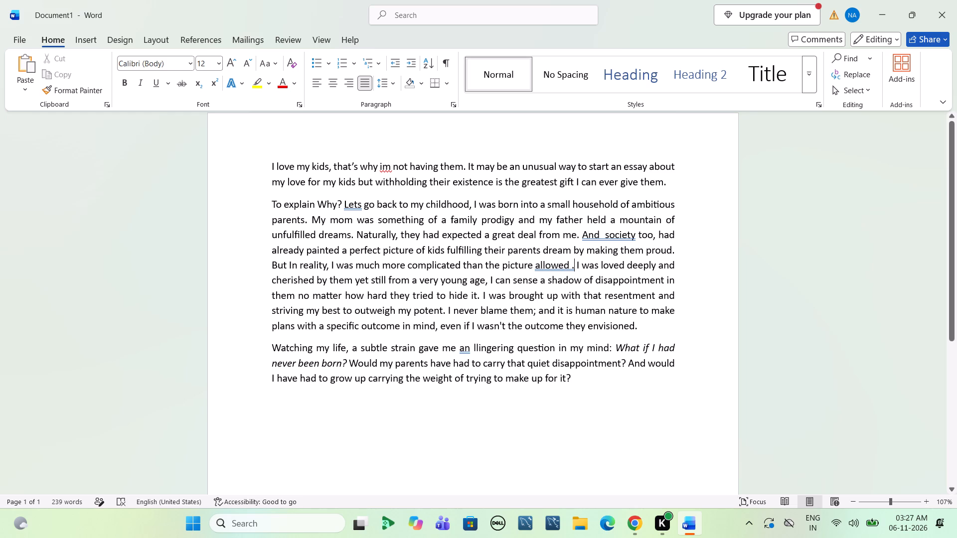
click(571, 268)
key(BackSpace)
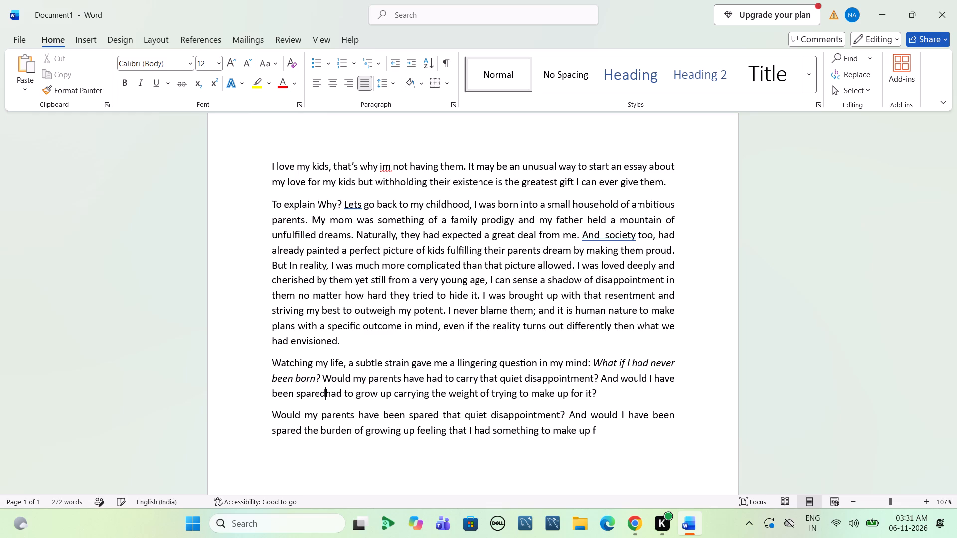
key(space)
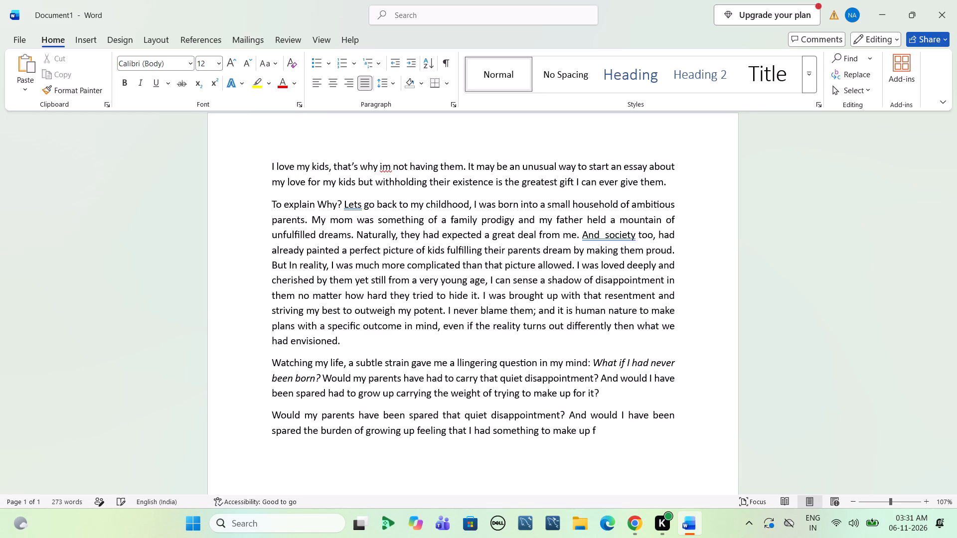
text(the burden)
key(space)
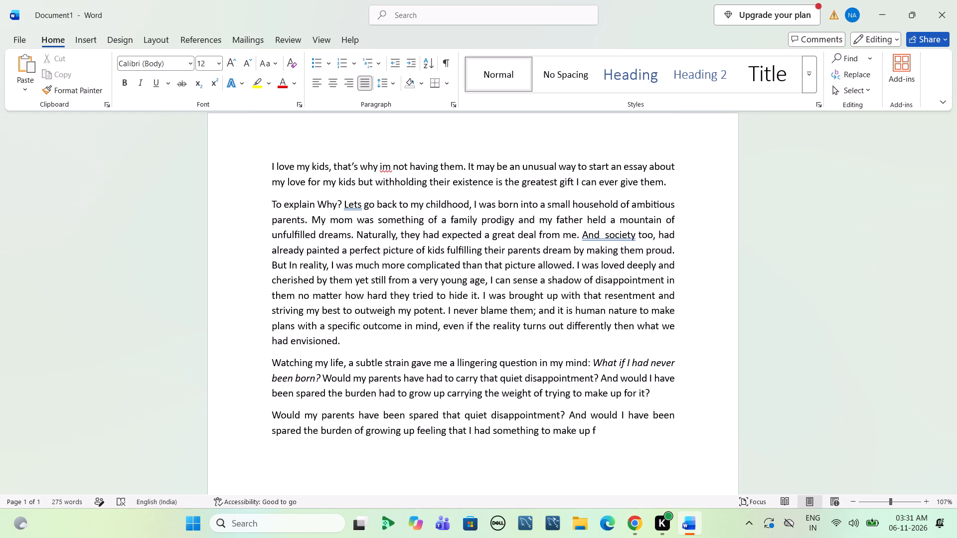
text(of)
key(space)
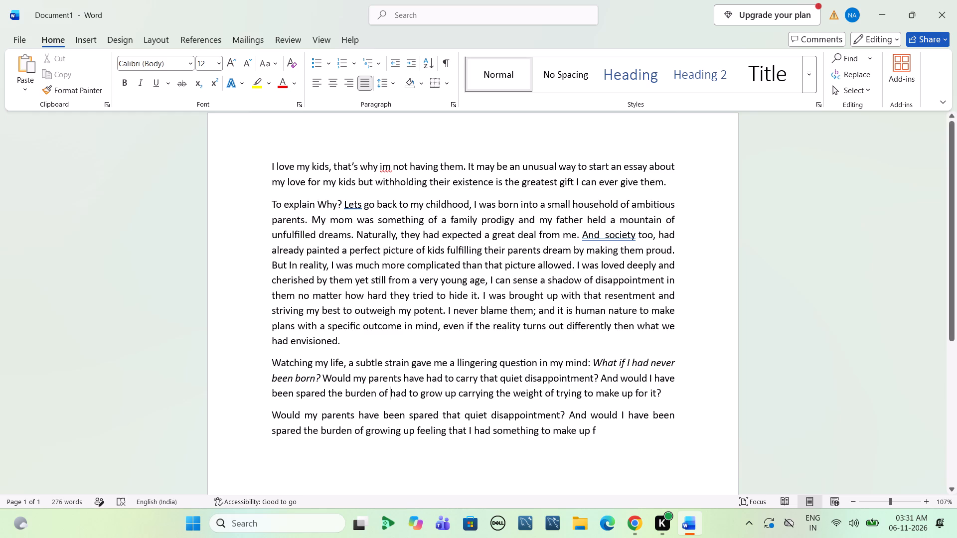
Replace "had to grow up carrying the weight of trying" with "growing up feeling that I had something" before "to make up for it?".
click(583, 396)
key(BackSpace)
key(BackSpace)
key(BackSpace)
key(BackSpace)
key(BackSpace)
key(BackSpace)
key(BackSpace)
key(BackSpace)
key(BackSpace)
key(BackSpace)
key(BackSpace)
key(BackSpace)
key(BackSpace)
key(BackSpace)
key(BackSpace)
key(BackSpace)
key(BackSpace)
key(BackSpace)
key(BackSpace)
key(BackSpace)
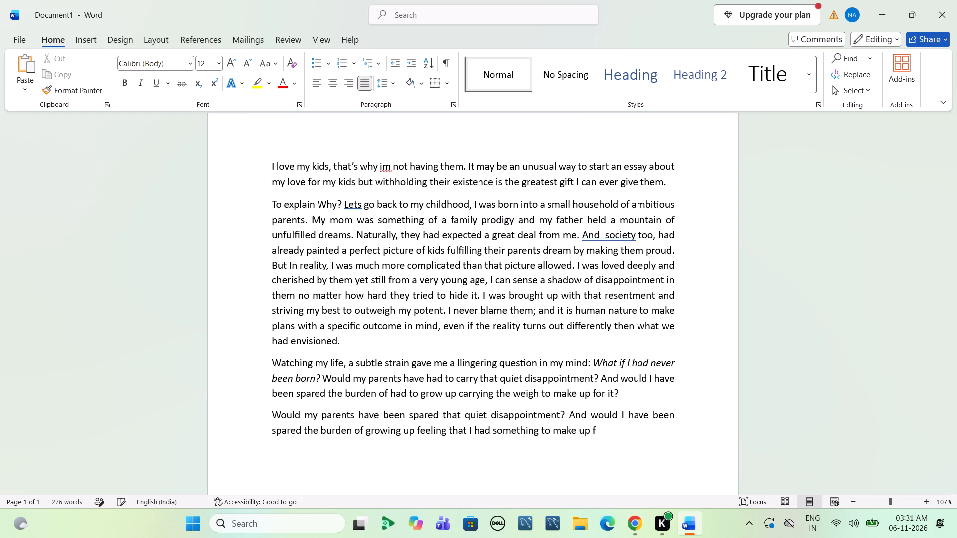
key(BackSpace)
key(BackSpace)
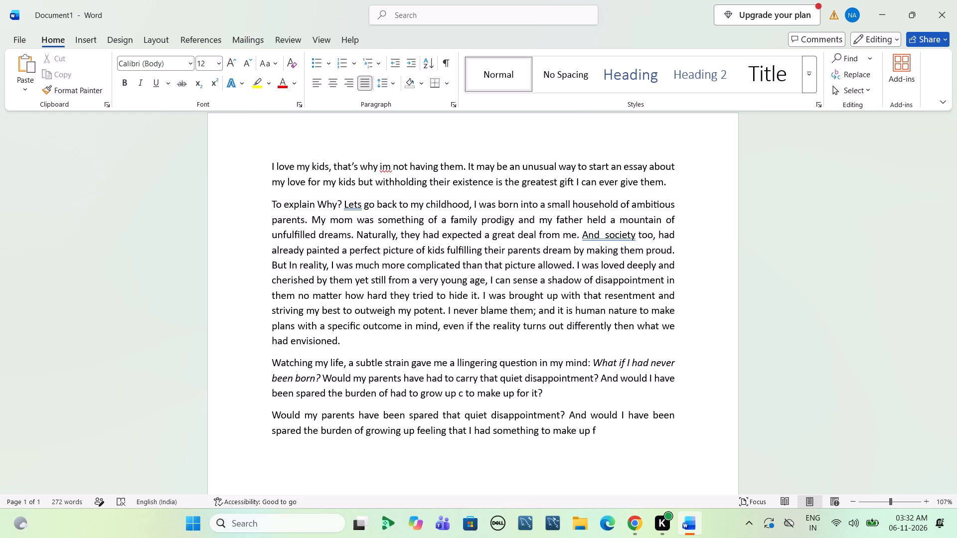
key(BackSpace)
key(BackSpace)
key(BackSpace)
key(BackSpace)
key(BackSpace)
key(BackSpace)
key(BackSpace)
key(BackSpace)
key(BackSpace)
key(BackSpace)
key(BackSpace)
key(BackSpace)
key(BackSpace)
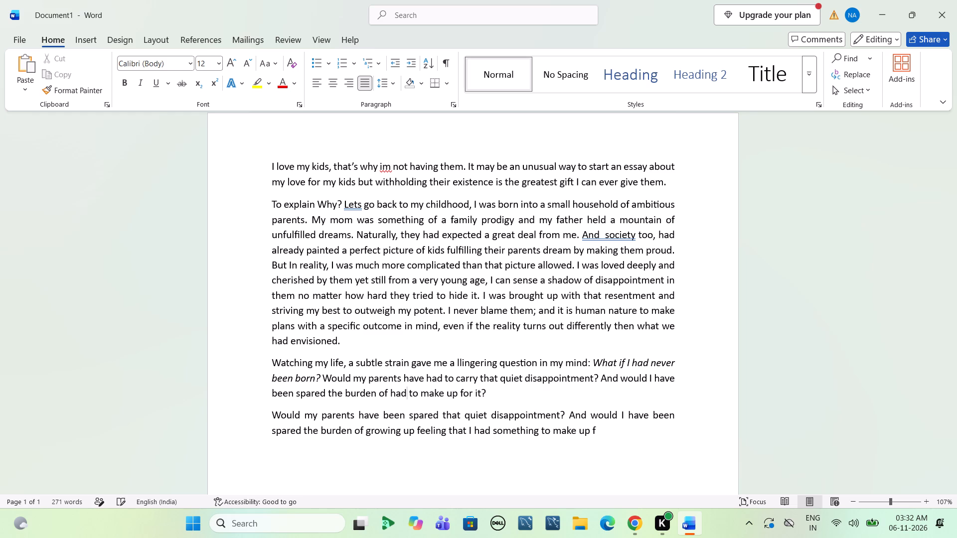
key(BackSpace)
key(BackSpace)
key(BackSpace)
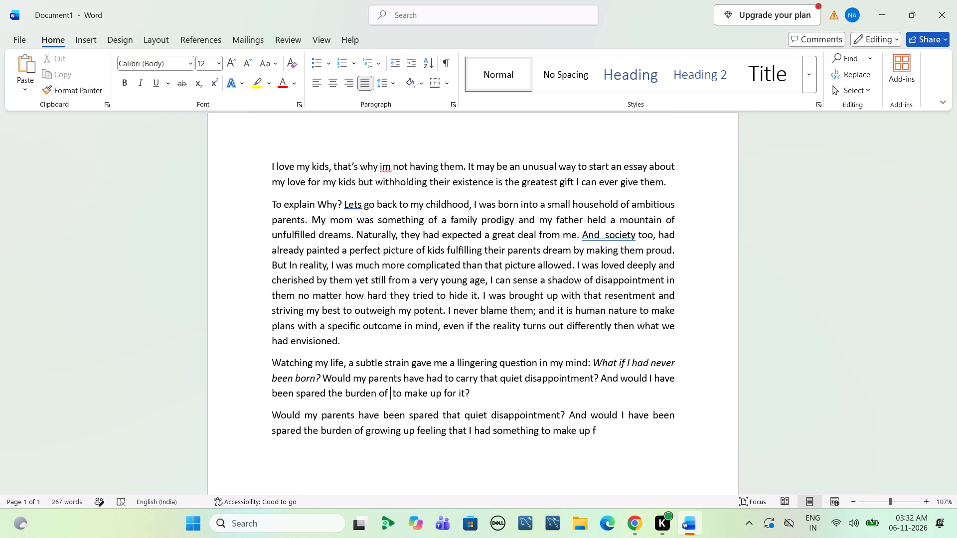
text(growing)
key(space)
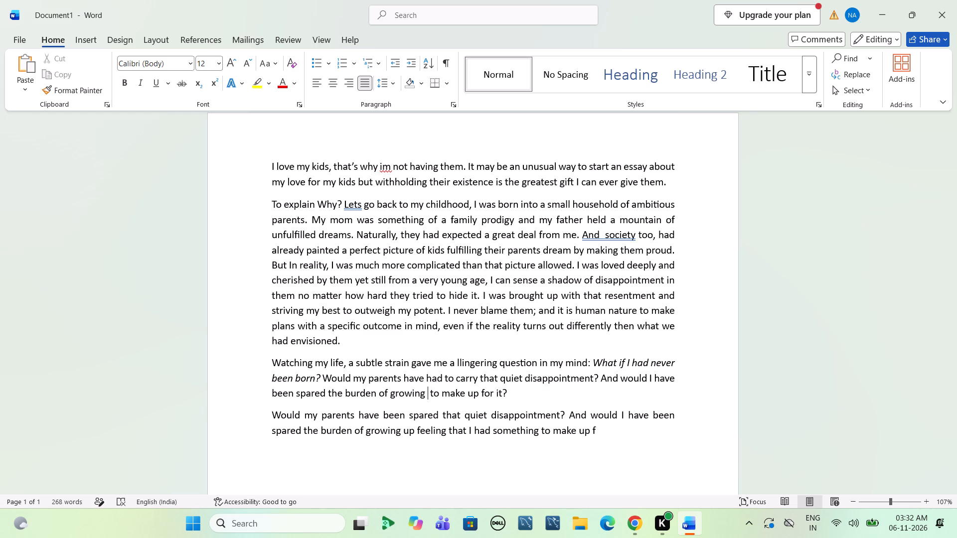
text(up feeling)
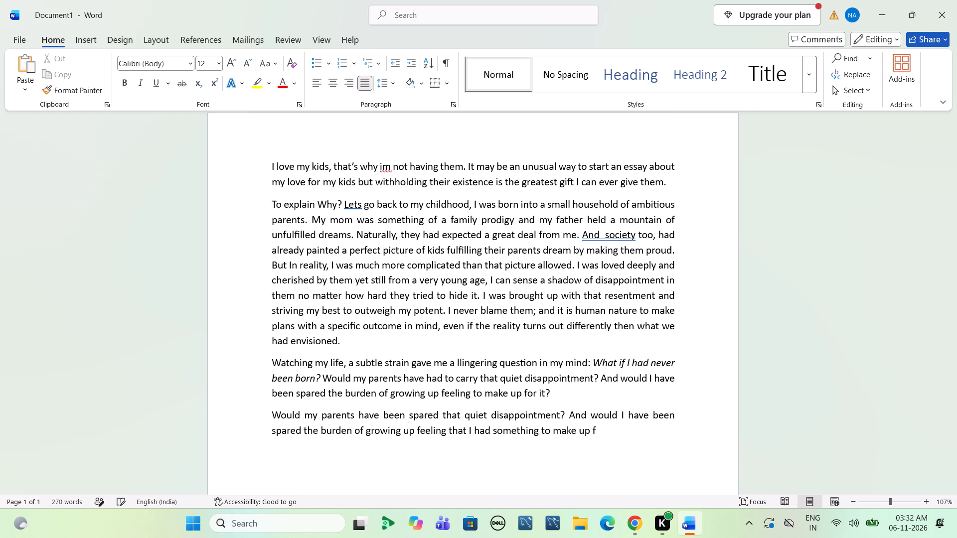
key(space)
text(that i had)
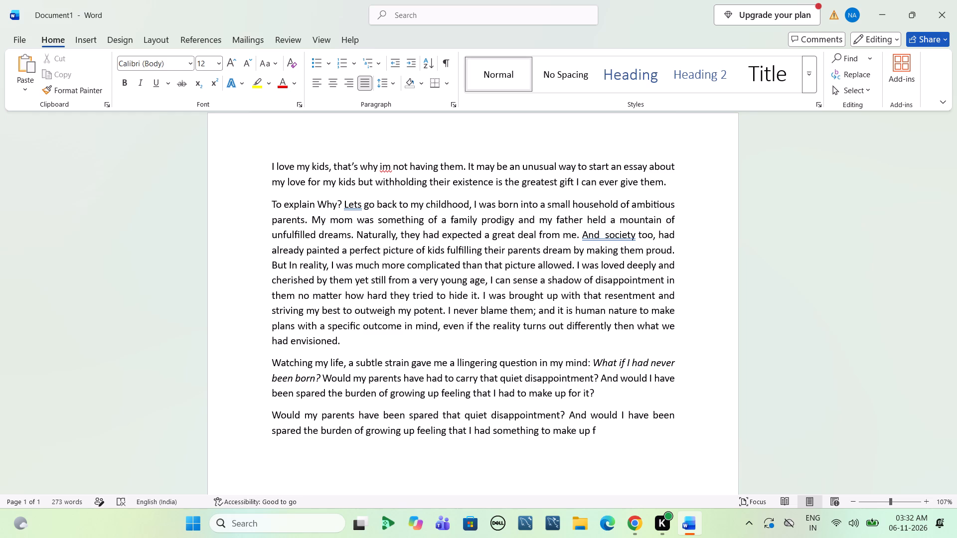
key(space)
text(something)
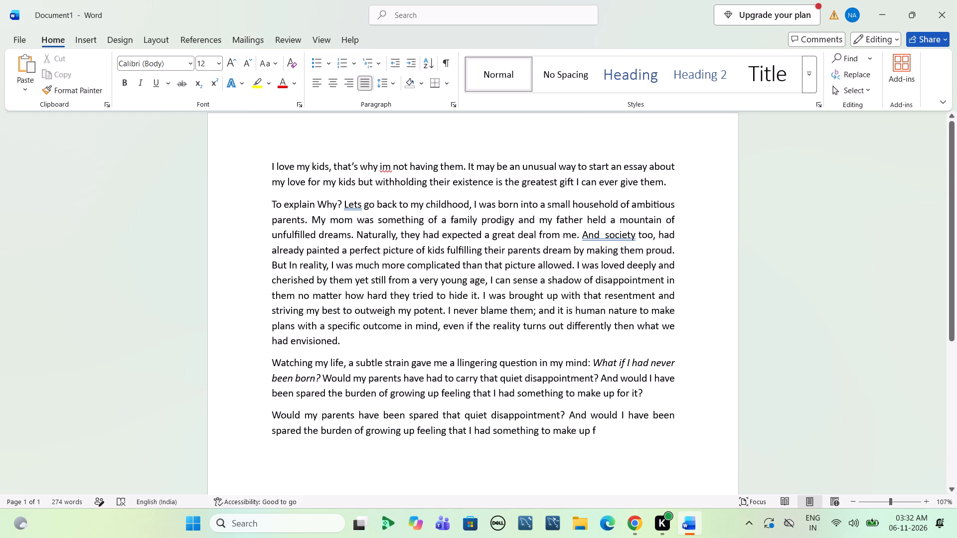
Delete the pasted ChatGPT paragraph beginning "Would my parents have been spared" at the end of the essay.
drag(272, 414, 738, 463)
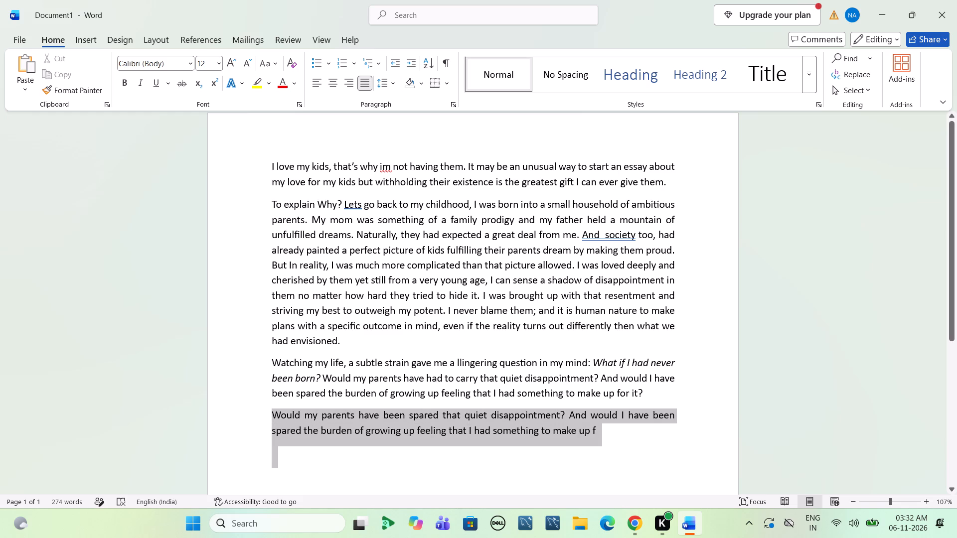
drag(738, 463, 738, 463)
key(BackSpace)
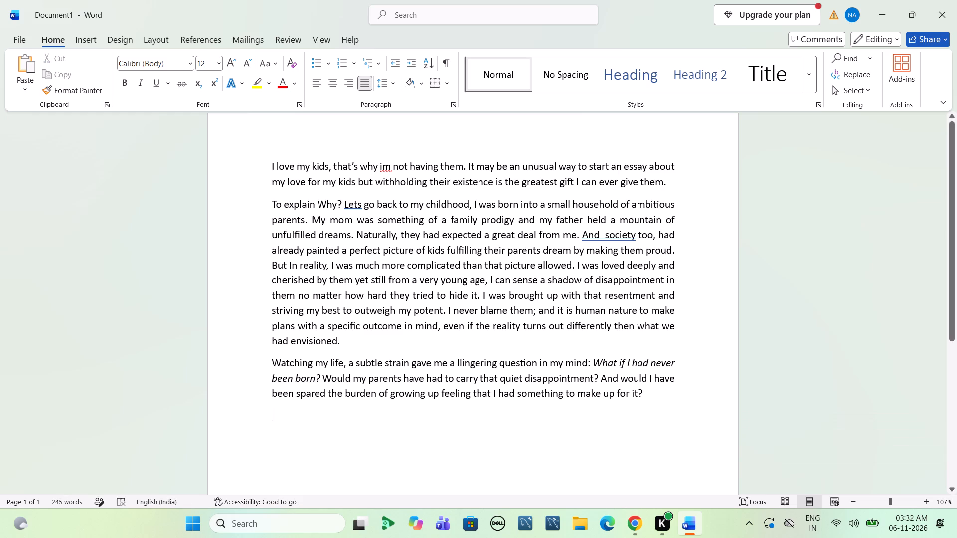
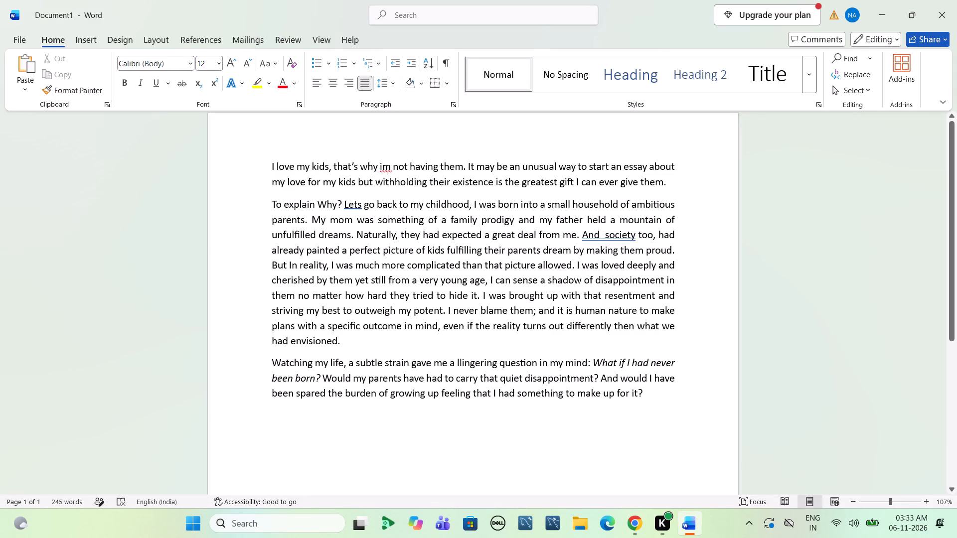
Correct the flagged double space in the second paragraph using the suggested "And society".
right_click(607, 236)
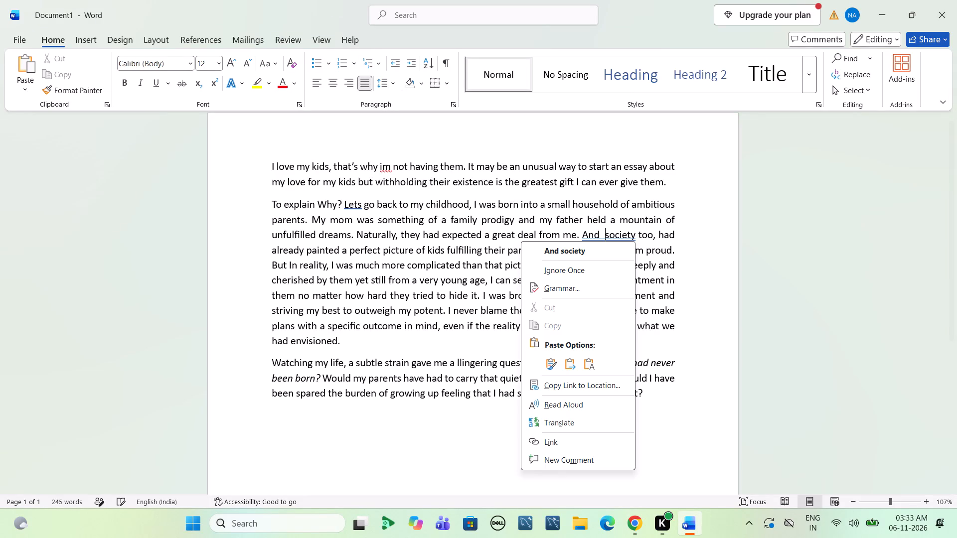
click(572, 252)
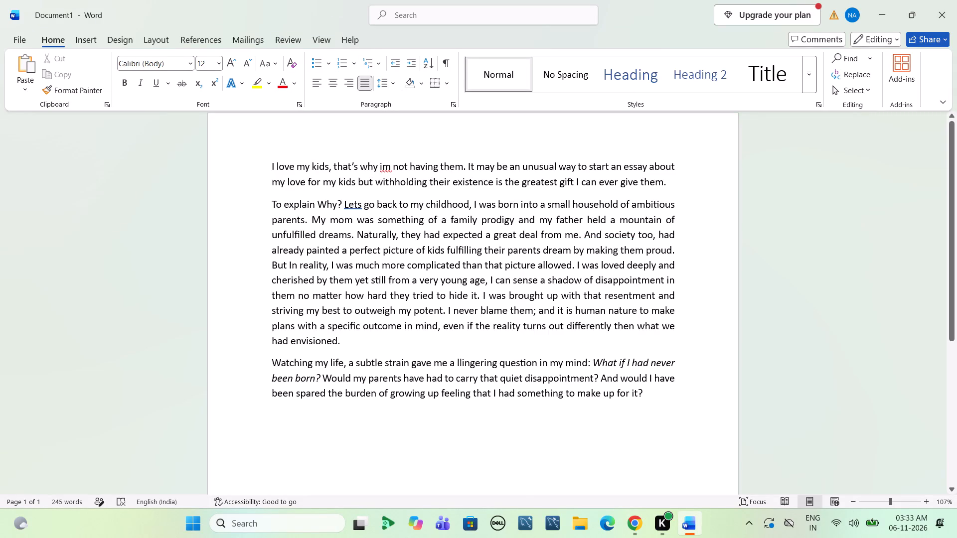
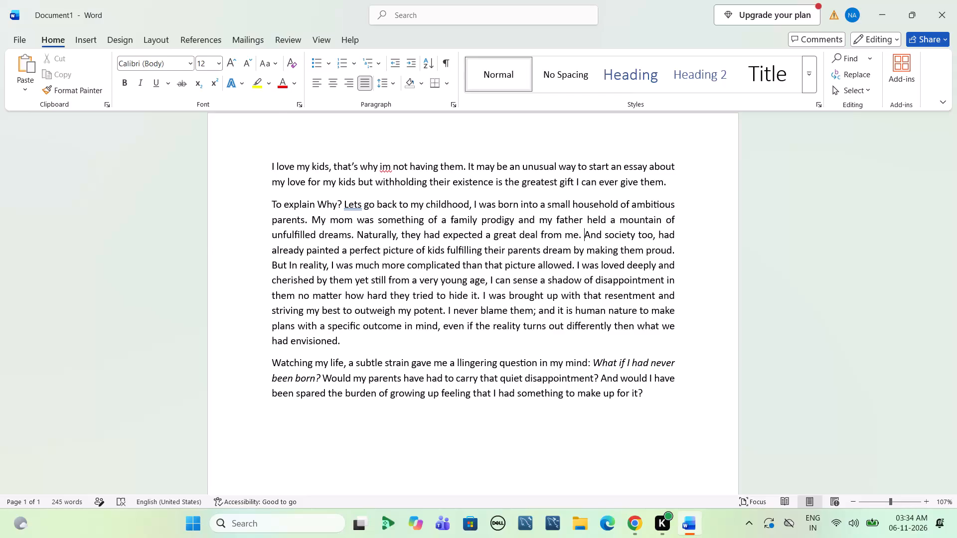
Copy the entire essay text from the Word document.
key(ctrl+a)
key(ctrl+c)
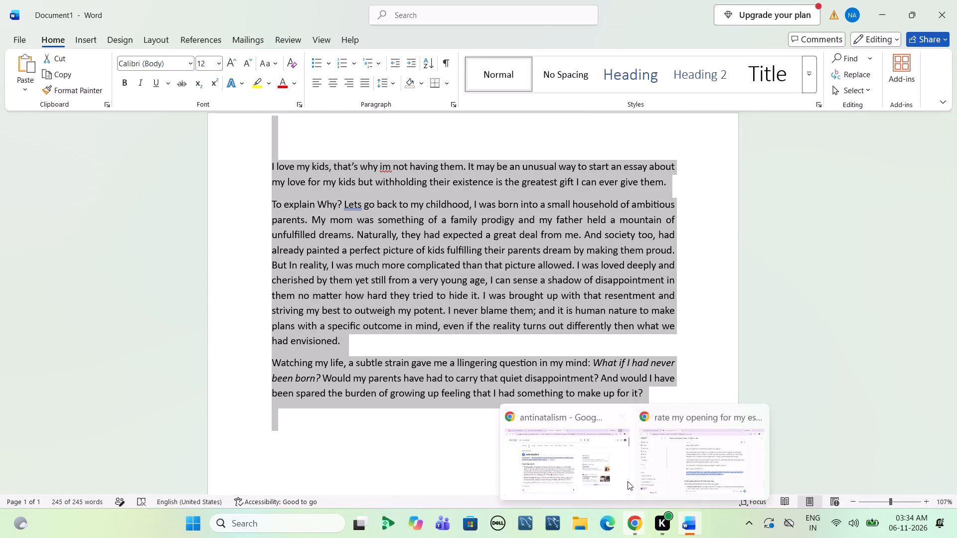
Switch to Chrome, open Google in a new tab and search for the suggested "ai image checker".
click(675, 476)
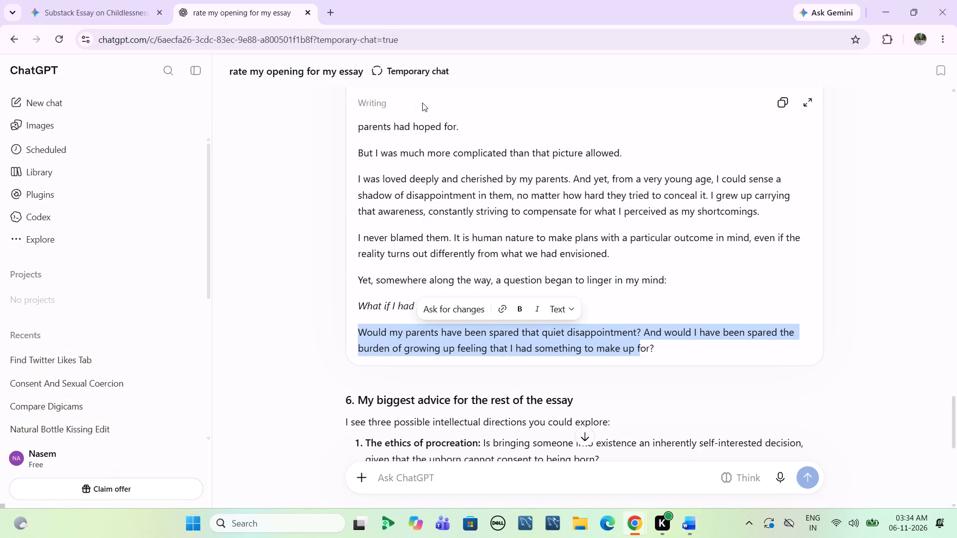
click(326, 12)
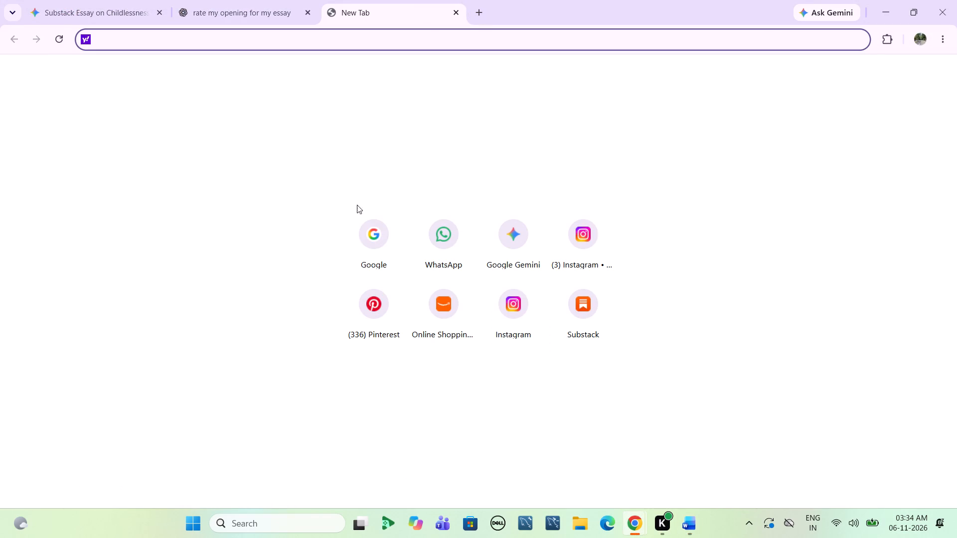
double_click(369, 233)
click(339, 227)
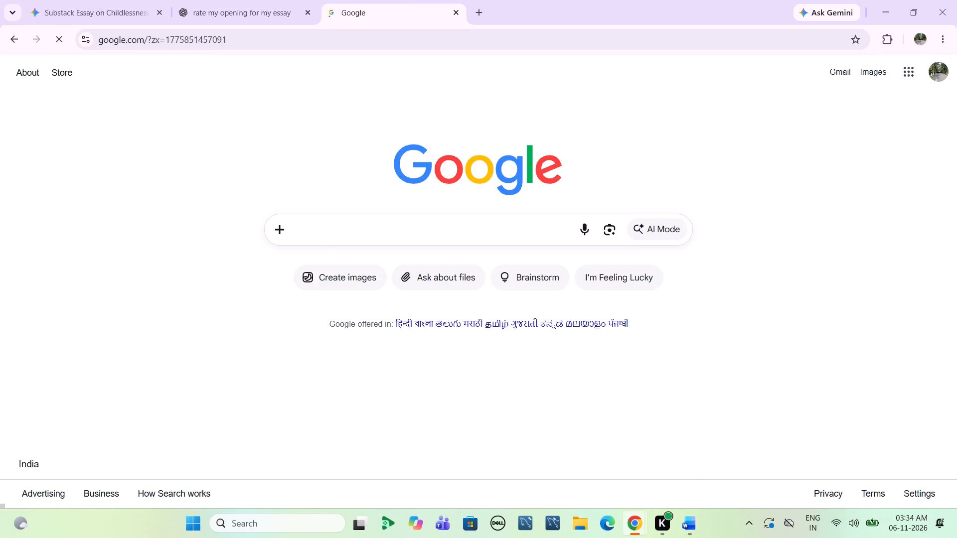
key(shift+a)
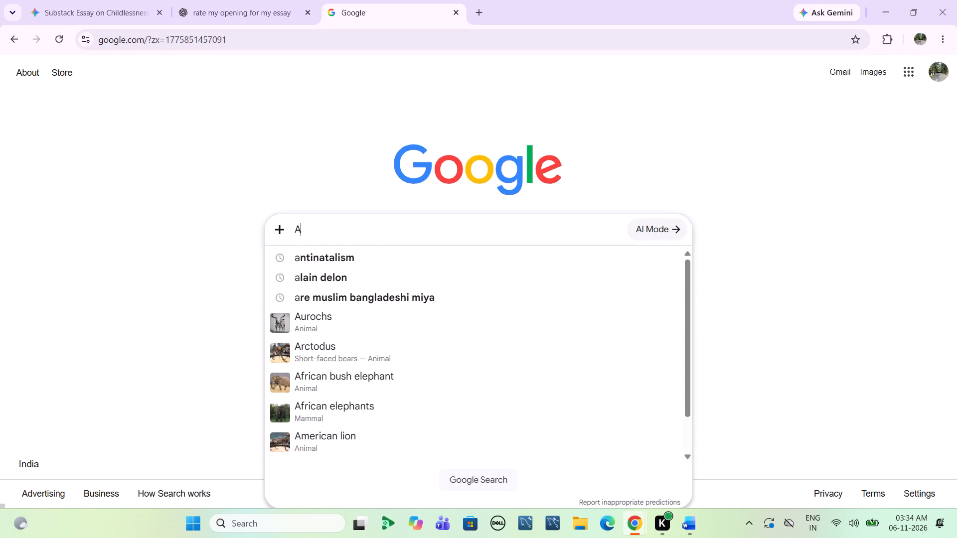
text(I)
key(space)
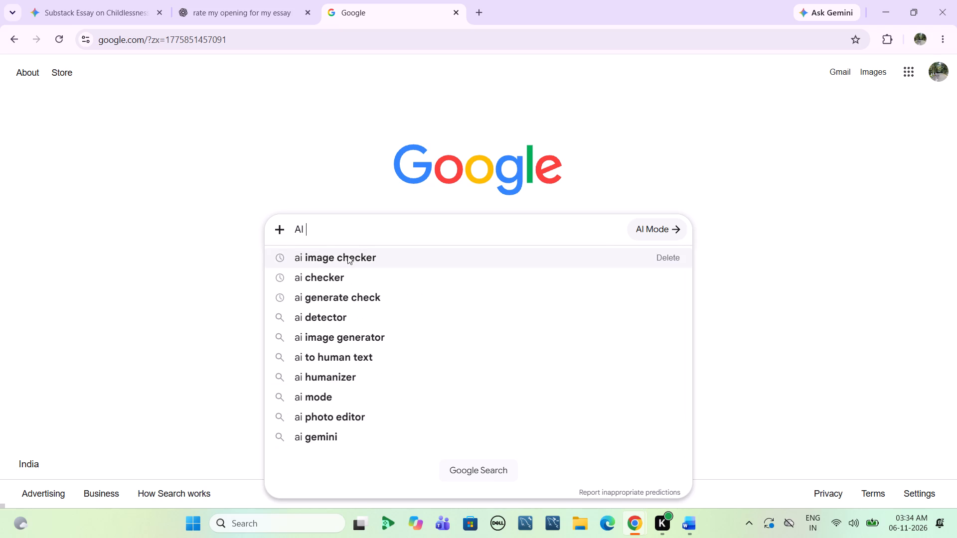
click(349, 259)
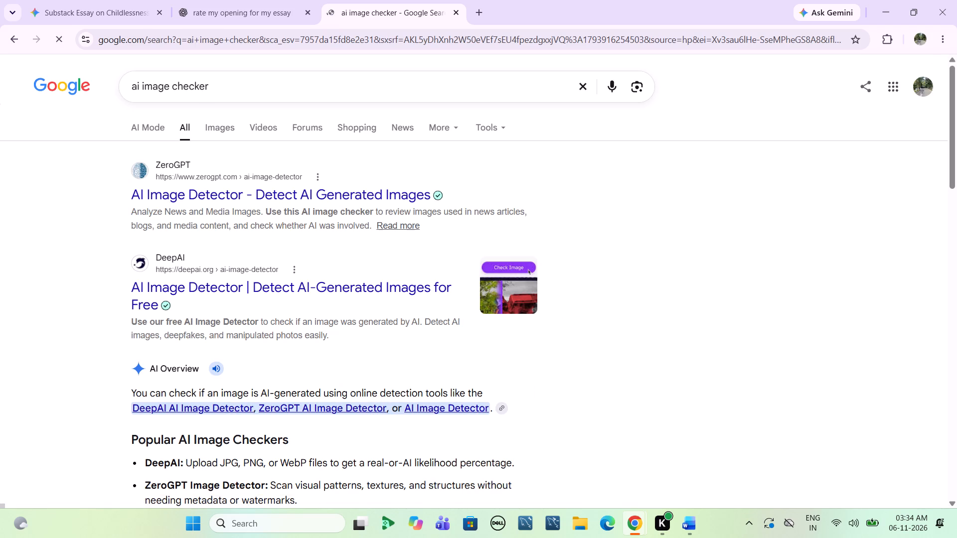
Change the Google search query to "ai checker" and run the search.
click(206, 87)
click(172, 89)
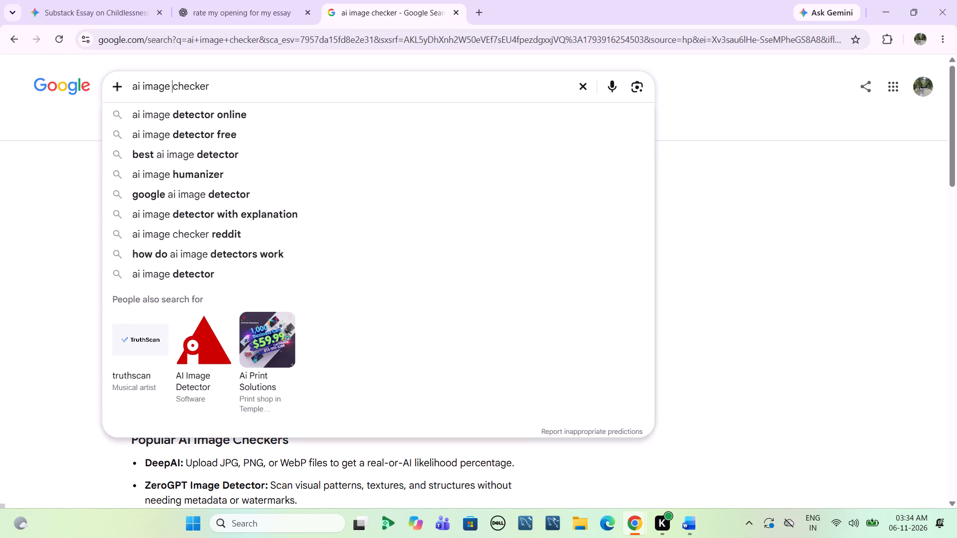
key(BackSpace)
key(BackSpace)
key(BackSpace)
key(BackSpace)
key(BackSpace)
key(BackSpace)
key(BackSpace)
key(space)
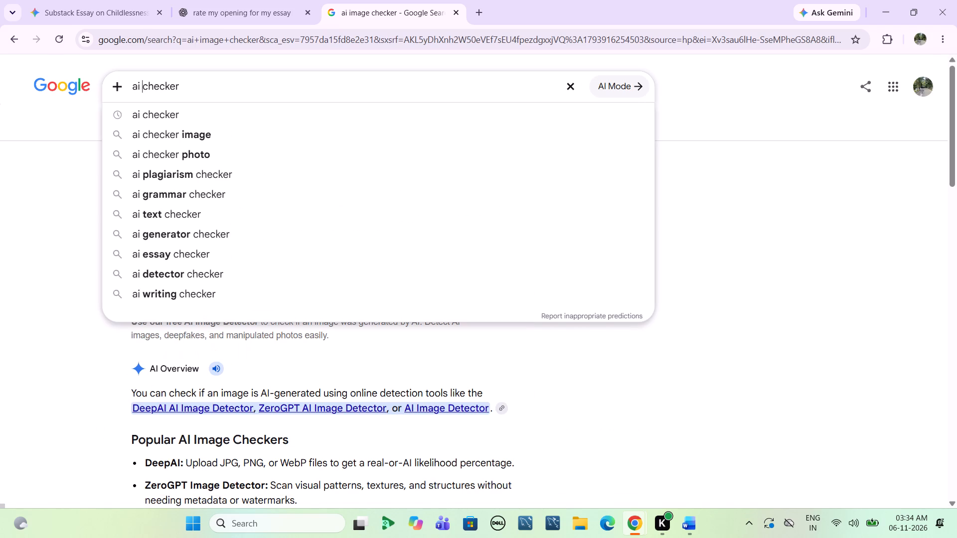
key(Return)
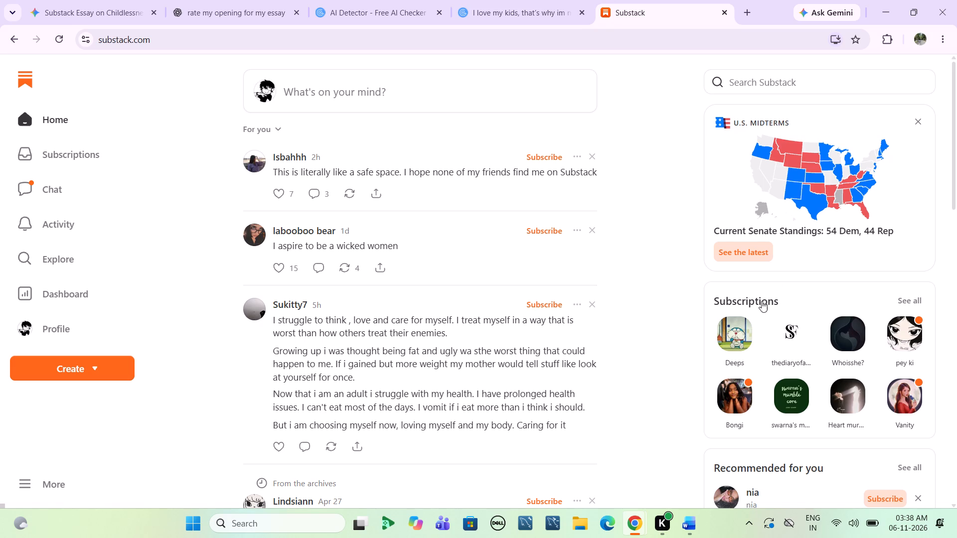
Open Bongi's latest post on Substack, "Social Hierarchy can lead to Rape...", and read it through to the end.
click(726, 407)
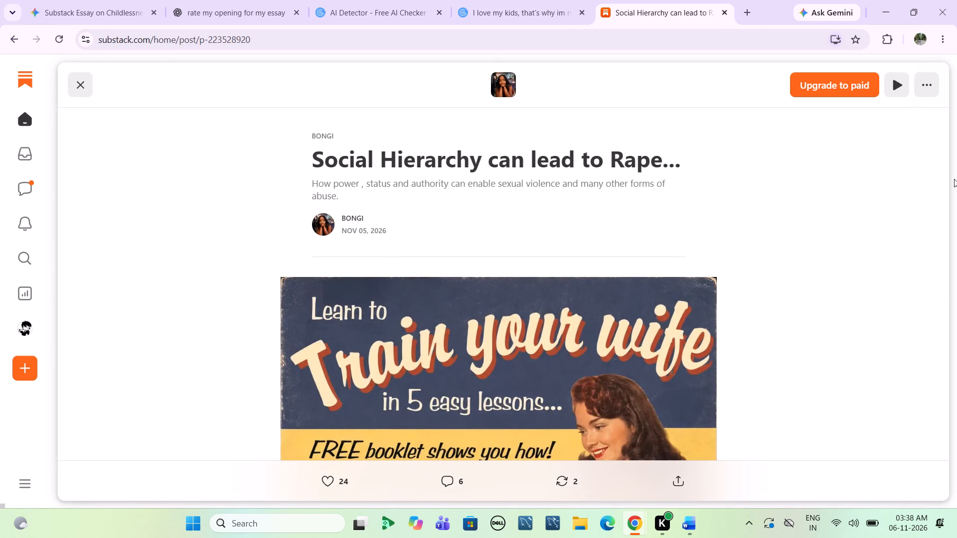
drag(955, 173, 956, 185)
click(807, 275)
key(Right)
key(Down)
key(Down)
key(Down)
key(Down)
key(Down)
key(Down)
key(Down)
key(Down)
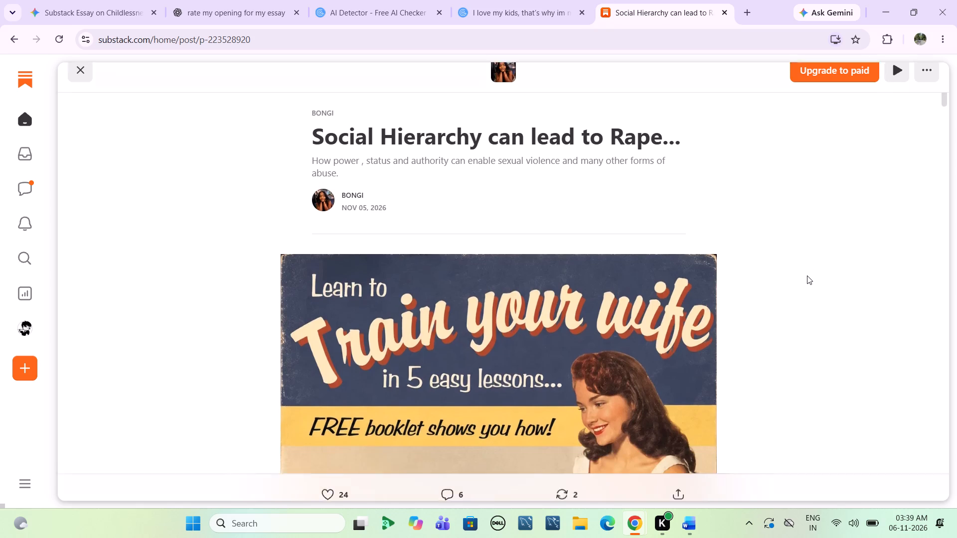
key(Down)
key(Down)
key(Down)
key(Down)
key(Down)
key(Down)
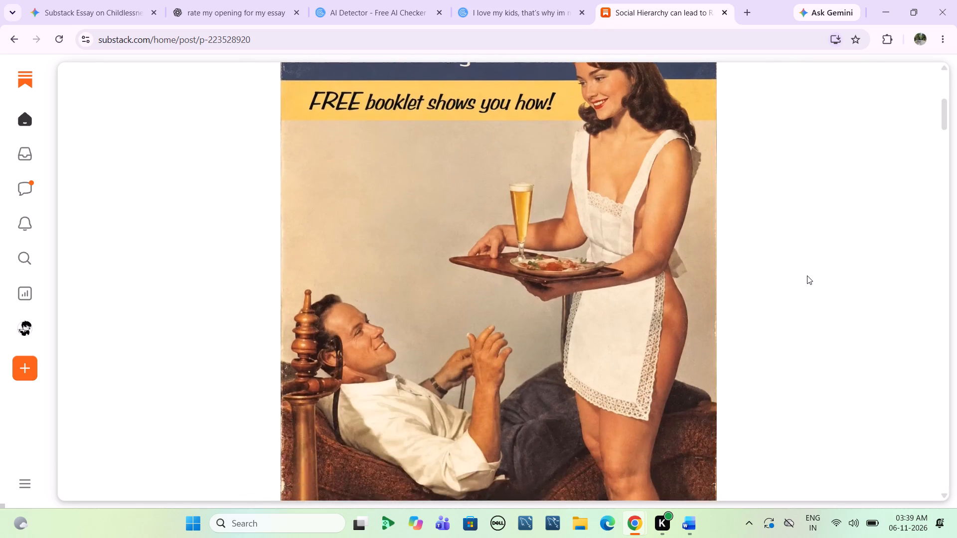
key(Down)
key(Down)
key(Down)
key(Down)
key(Down)
key(Down)
key(Down)
key(Down)
key(Down)
key(Down)
key(Down)
key(Down)
key(Down)
key(Down)
key(Down)
key(Down)
key(Down)
key(Down)
key(Down)
key(Down)
key(Down)
key(Down)
key(Down)
key(Down)
key(Down)
key(Down)
key(Down)
key(Down)
key(Down)
key(Down)
key(Down)
key(Down)
key(Down)
key(Down)
key(Down)
key(Down)
key(Down)
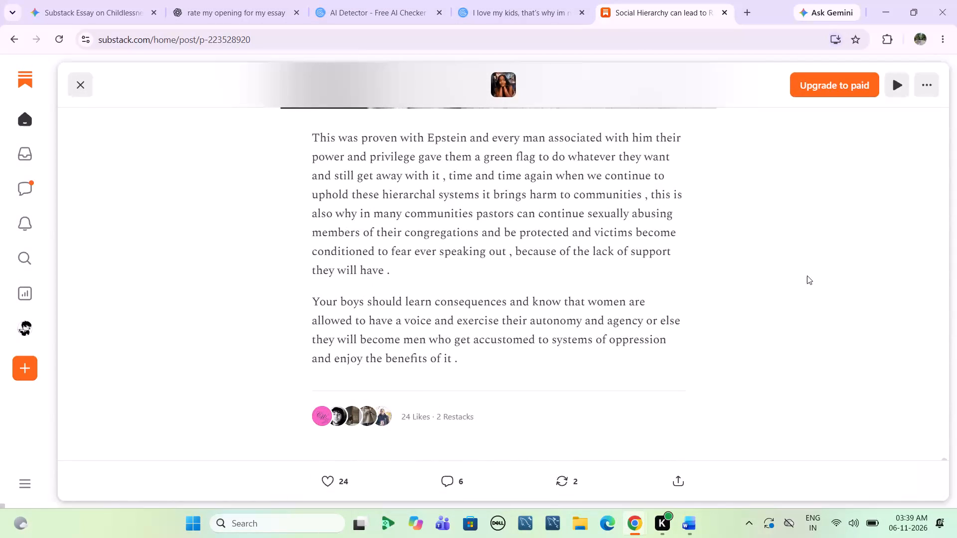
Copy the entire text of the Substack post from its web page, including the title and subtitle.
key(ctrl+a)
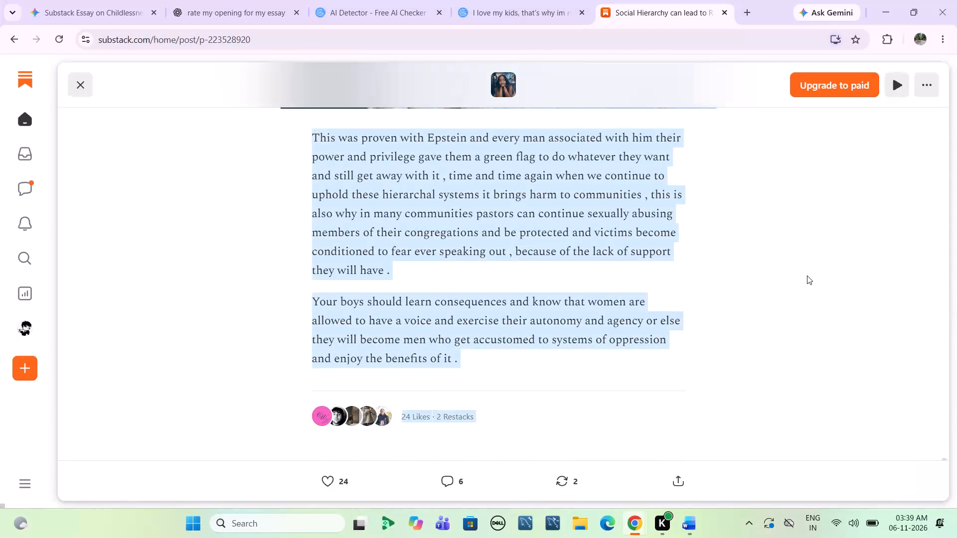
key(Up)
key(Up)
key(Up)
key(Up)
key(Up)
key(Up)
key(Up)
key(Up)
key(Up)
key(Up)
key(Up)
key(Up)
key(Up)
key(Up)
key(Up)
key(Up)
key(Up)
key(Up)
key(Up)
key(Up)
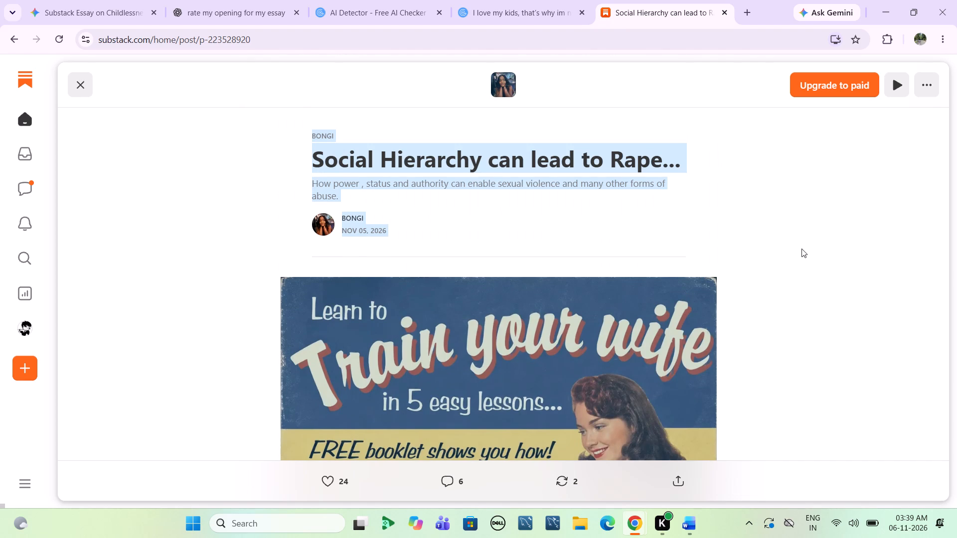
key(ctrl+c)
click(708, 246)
click(920, 94)
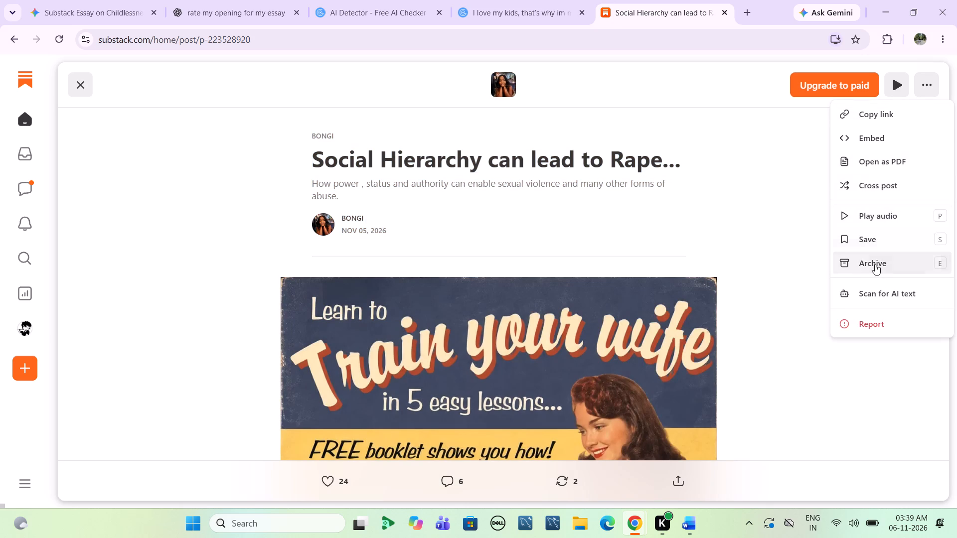
click(878, 164)
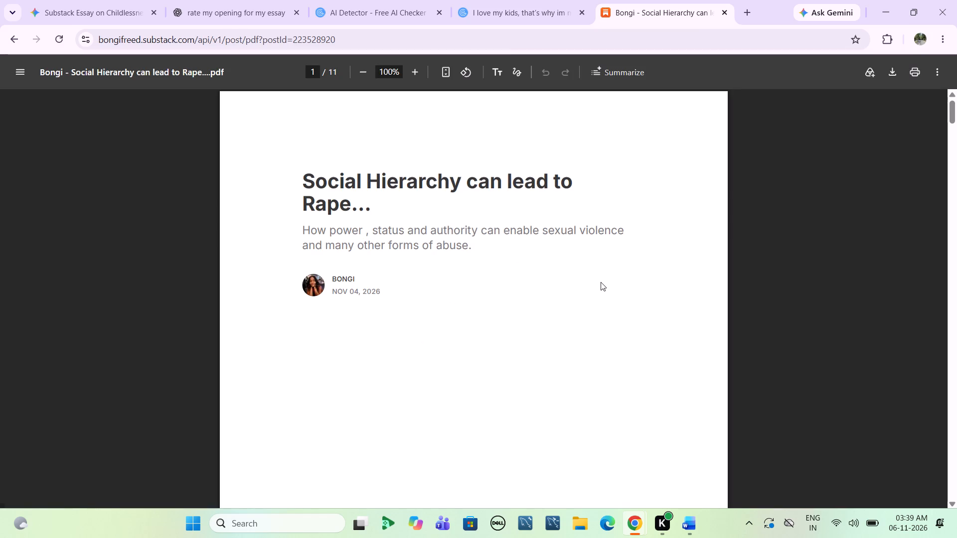
key(Down)
key(Down)
key(Down)
key(Down)
key(Down)
key(Down)
key(Down)
key(Down)
key(Down)
key(Down)
key(Down)
drag(954, 116, 955, 141)
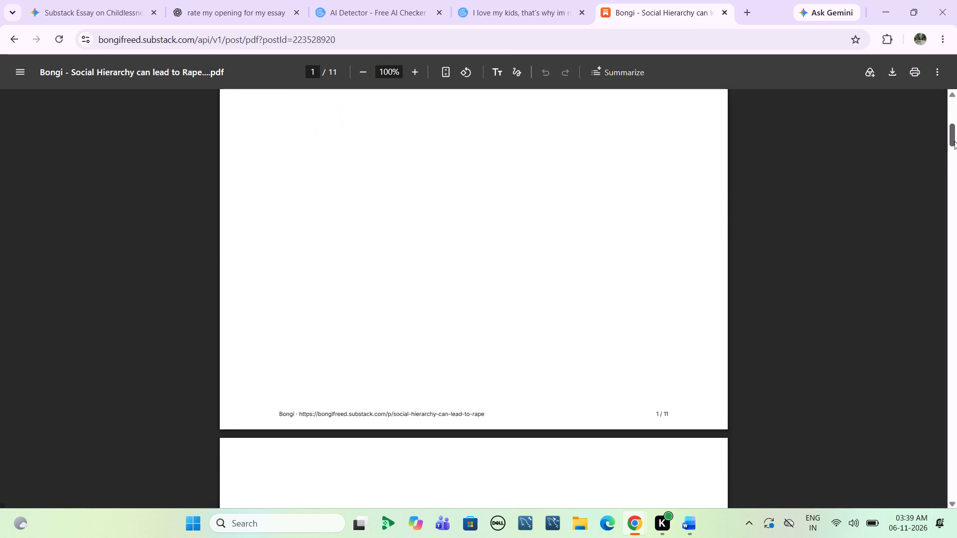
drag(955, 141, 953, 129)
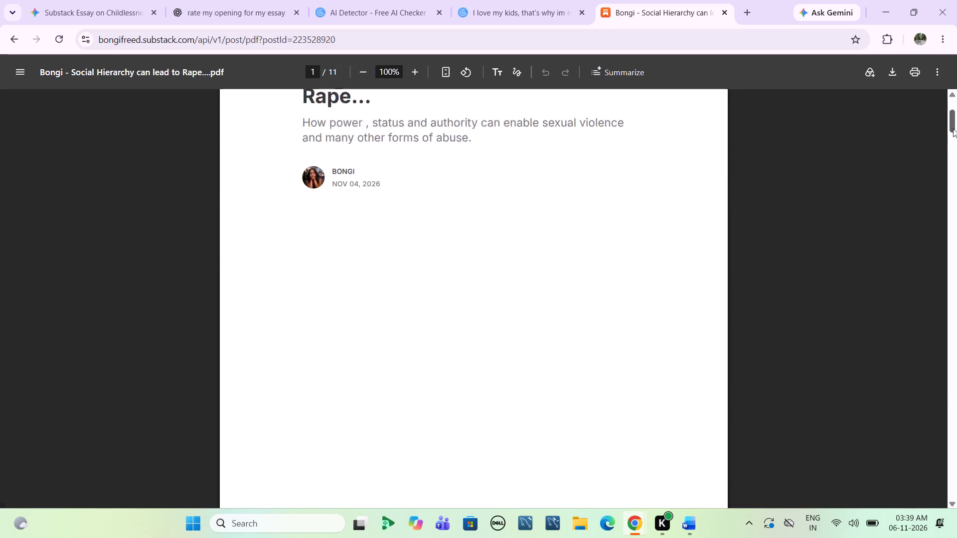
drag(953, 129, 956, 204)
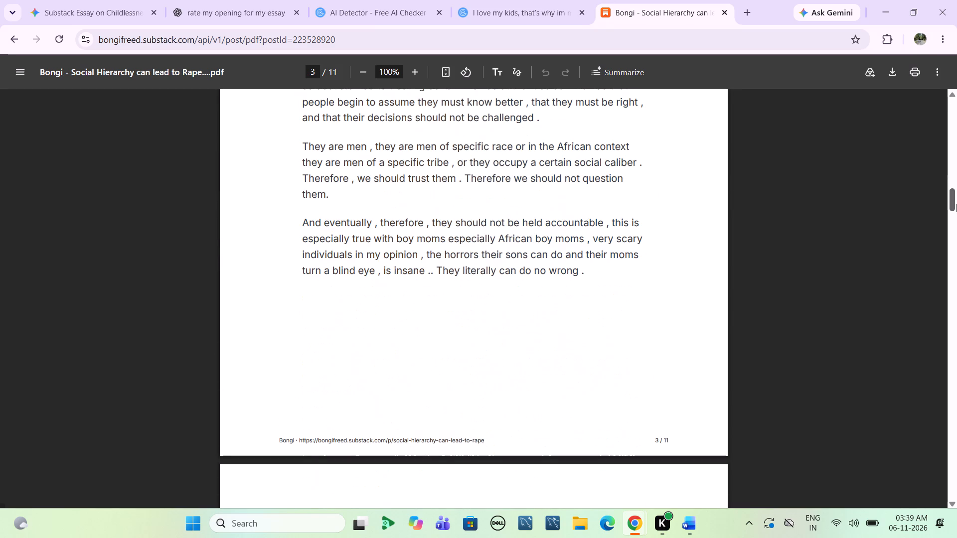
drag(956, 204, 952, 272)
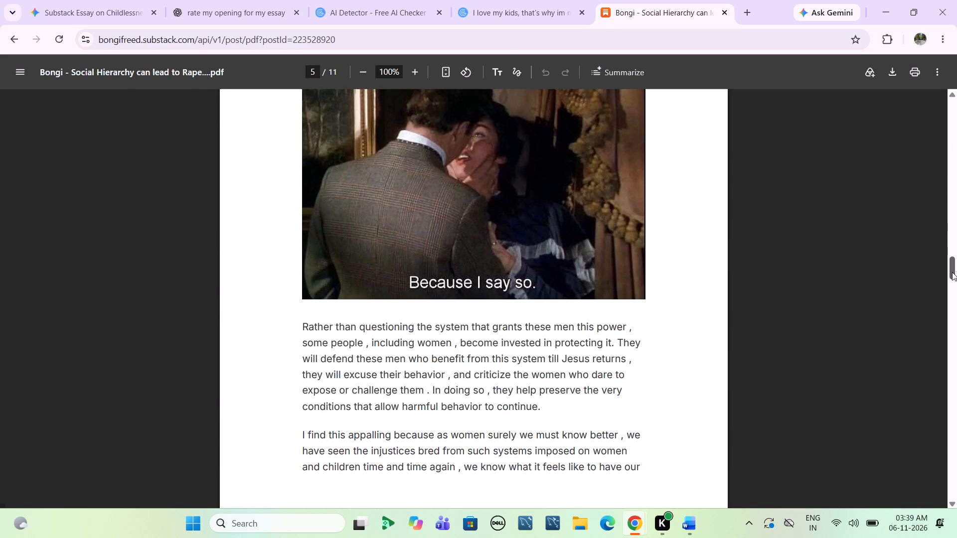
drag(952, 272, 945, 268)
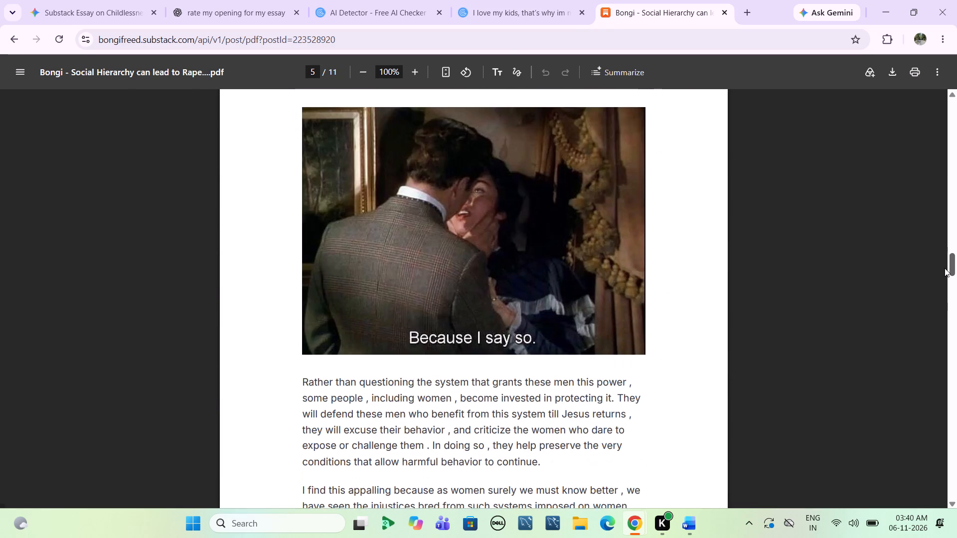
drag(945, 268, 952, 402)
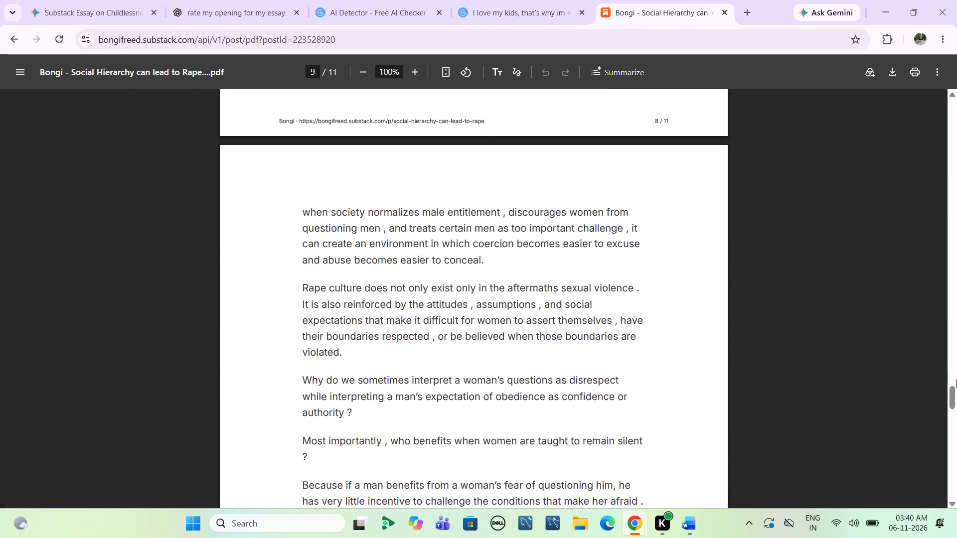
click(955, 397)
drag(955, 397, 956, 459)
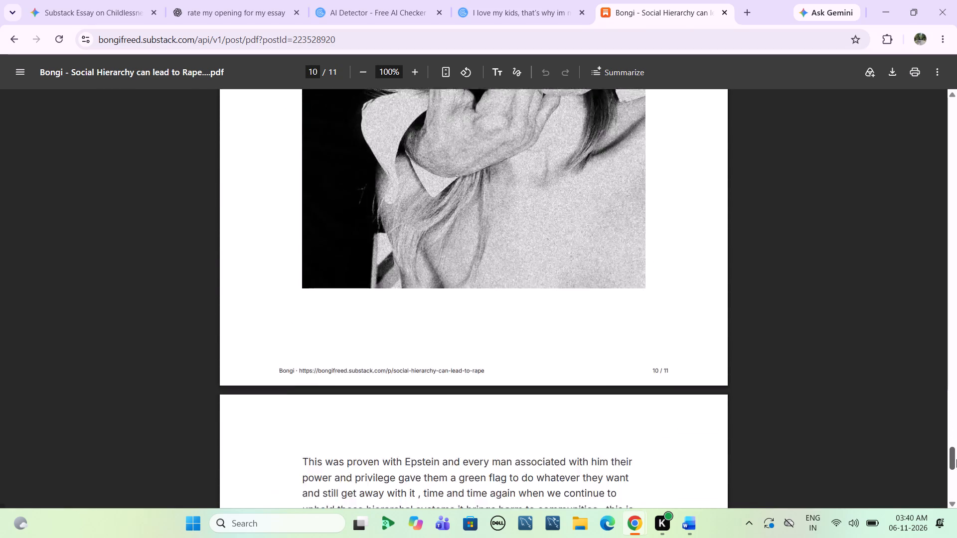
drag(956, 459, 956, 509)
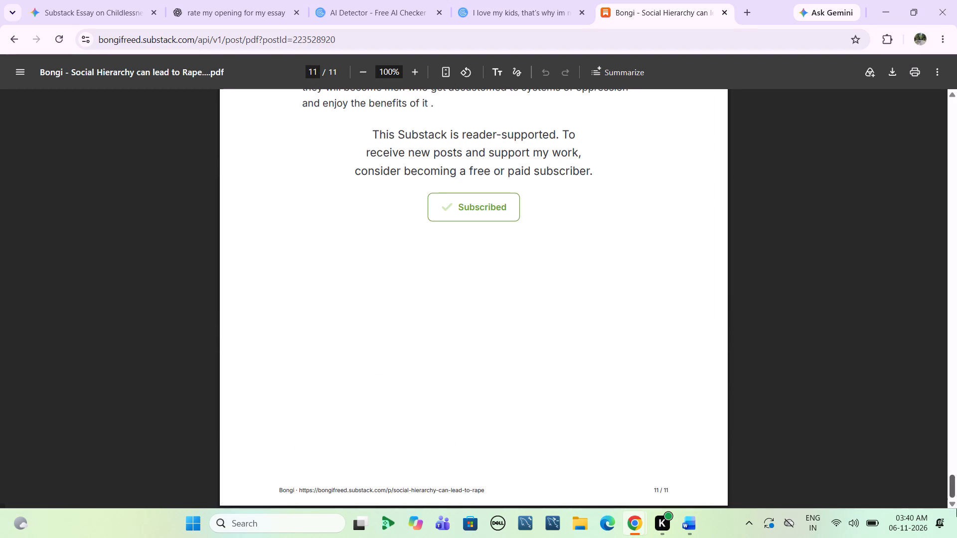
drag(956, 509, 949, 477)
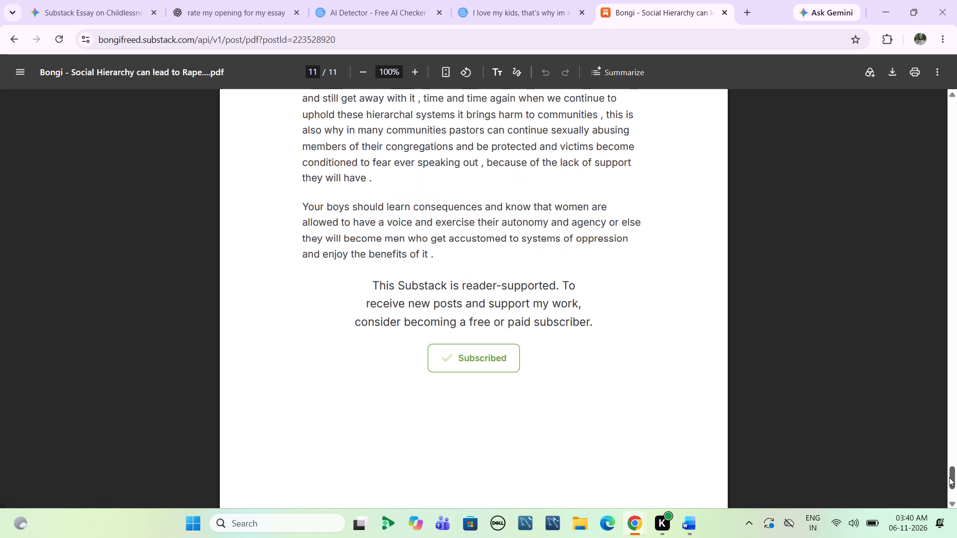
drag(949, 477, 925, 204)
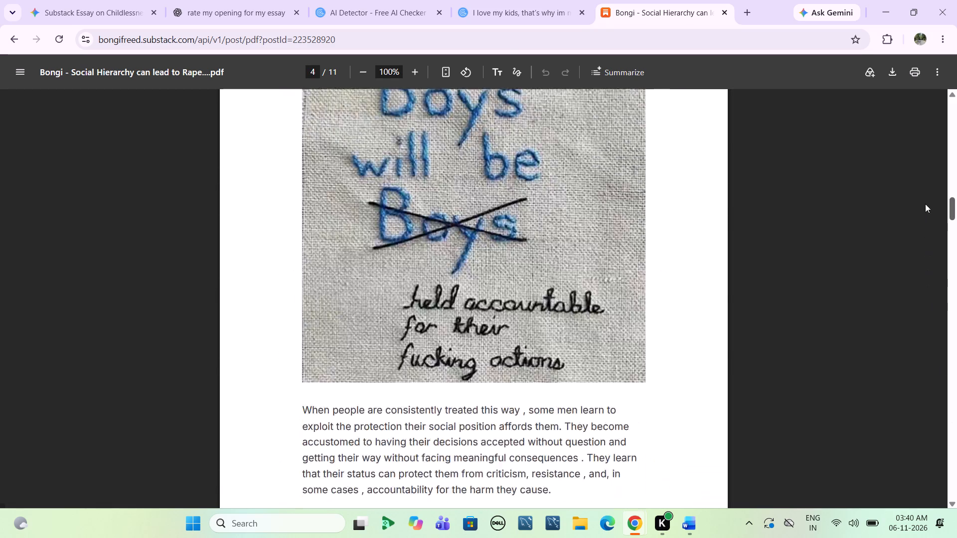
drag(925, 204, 930, 49)
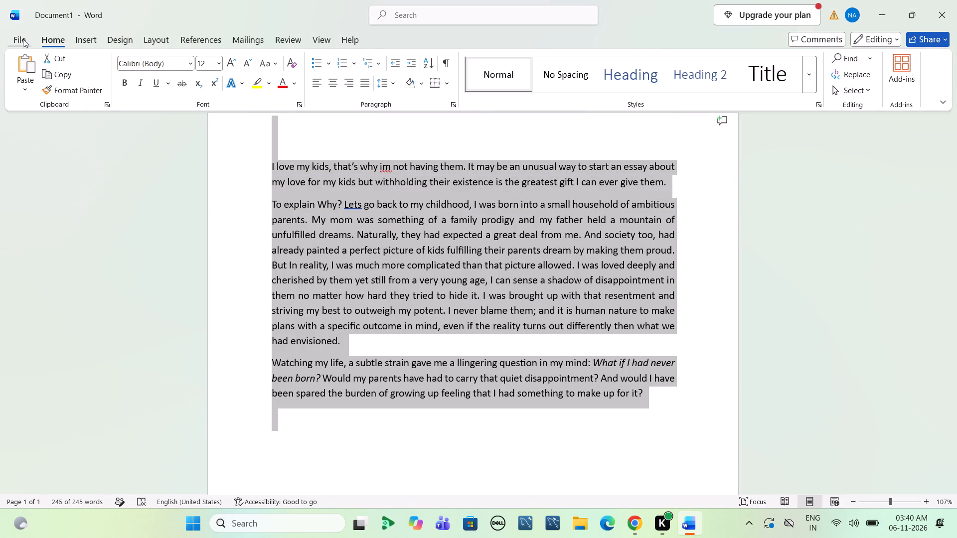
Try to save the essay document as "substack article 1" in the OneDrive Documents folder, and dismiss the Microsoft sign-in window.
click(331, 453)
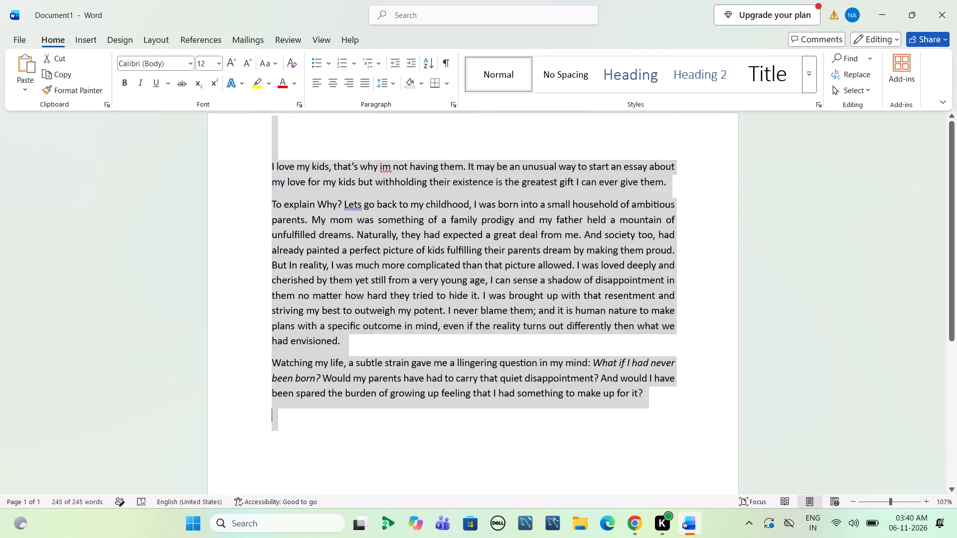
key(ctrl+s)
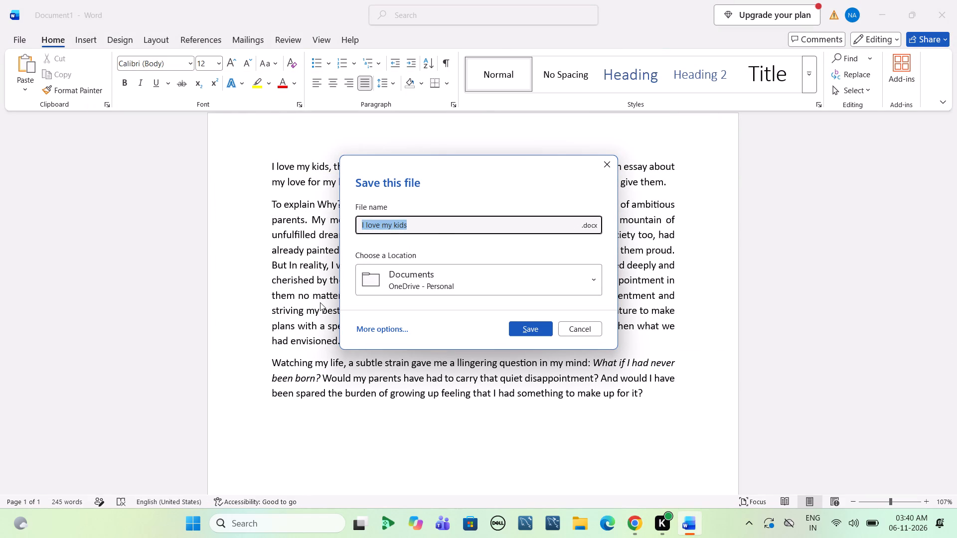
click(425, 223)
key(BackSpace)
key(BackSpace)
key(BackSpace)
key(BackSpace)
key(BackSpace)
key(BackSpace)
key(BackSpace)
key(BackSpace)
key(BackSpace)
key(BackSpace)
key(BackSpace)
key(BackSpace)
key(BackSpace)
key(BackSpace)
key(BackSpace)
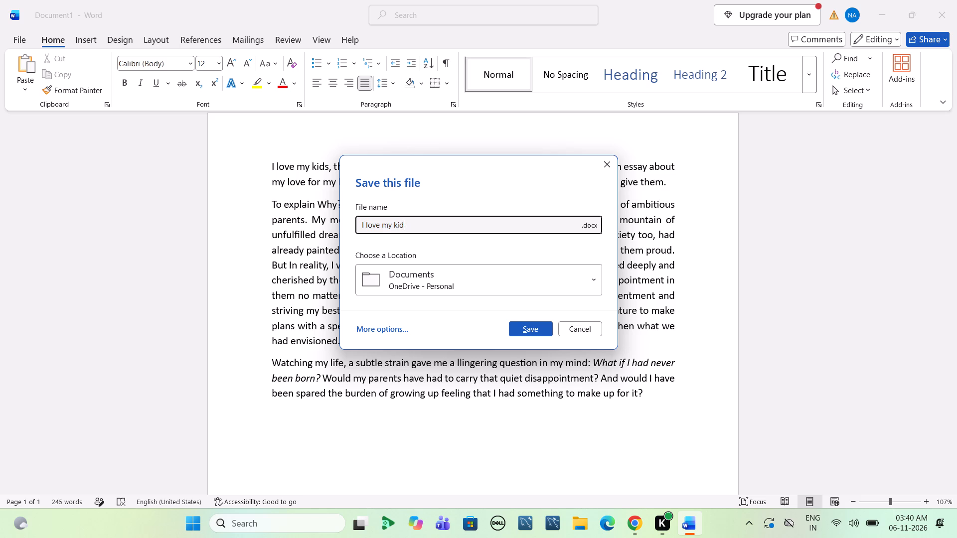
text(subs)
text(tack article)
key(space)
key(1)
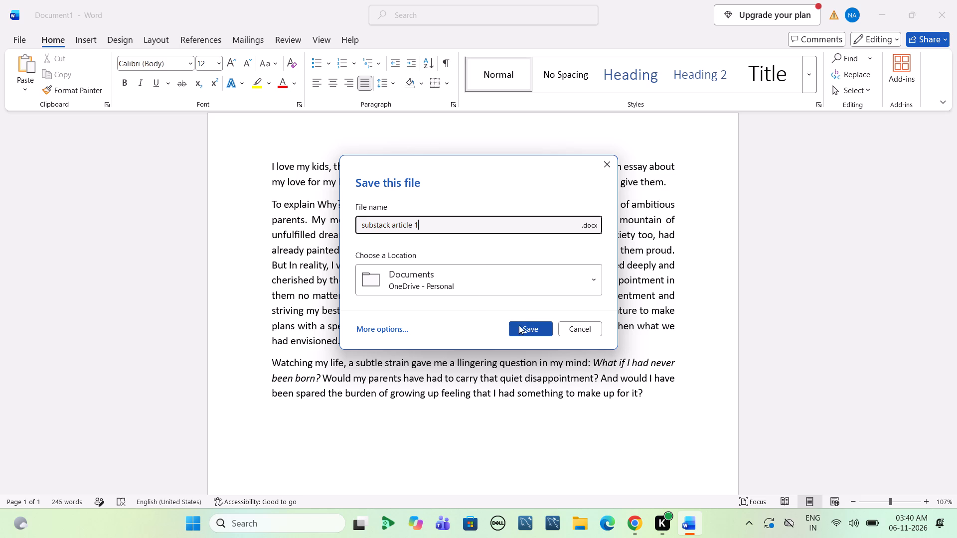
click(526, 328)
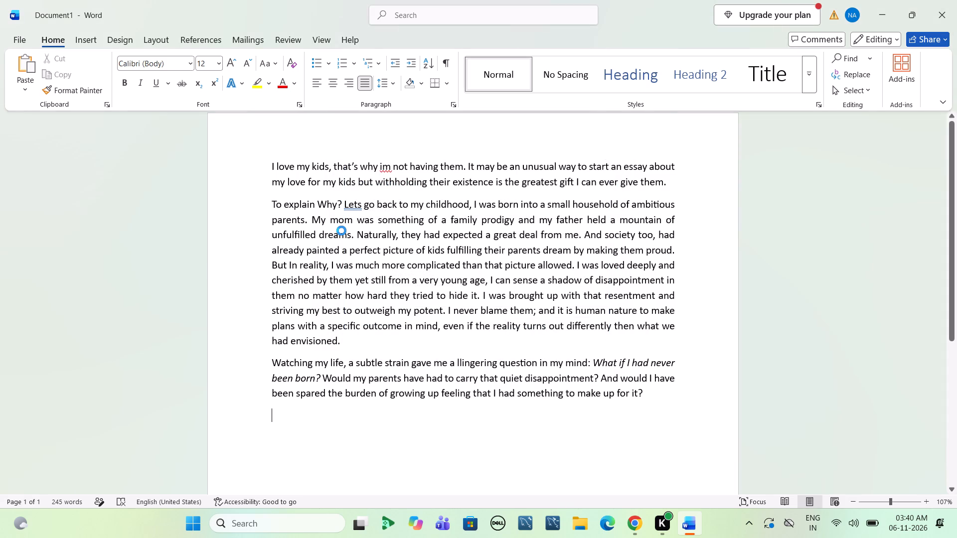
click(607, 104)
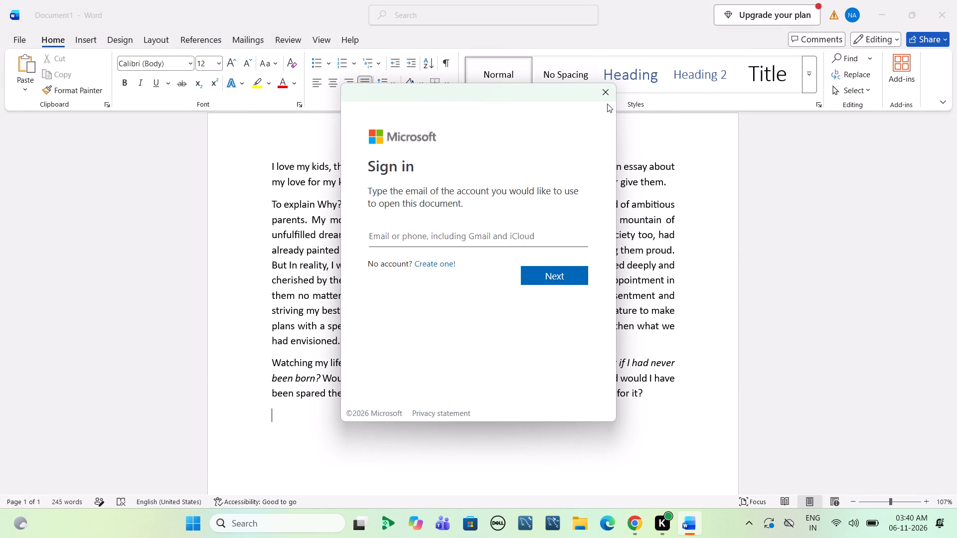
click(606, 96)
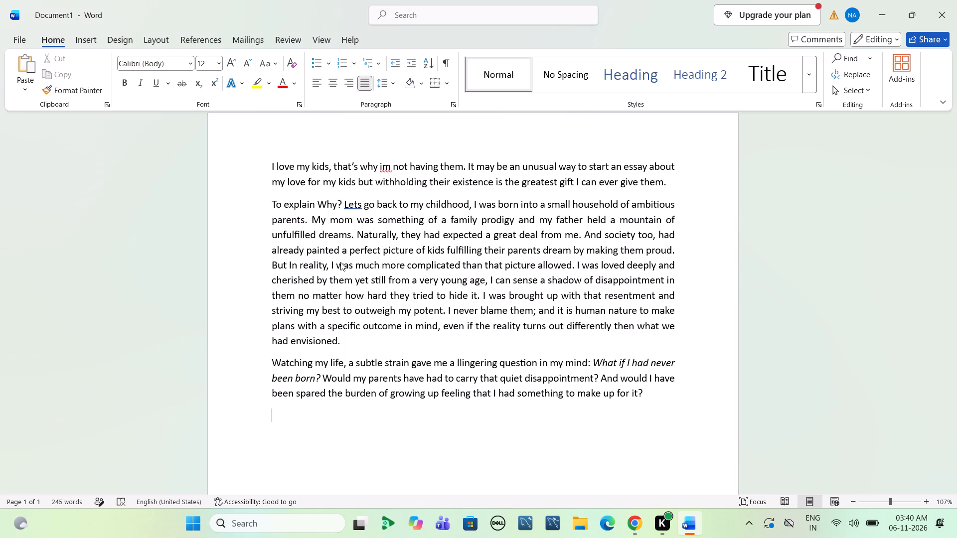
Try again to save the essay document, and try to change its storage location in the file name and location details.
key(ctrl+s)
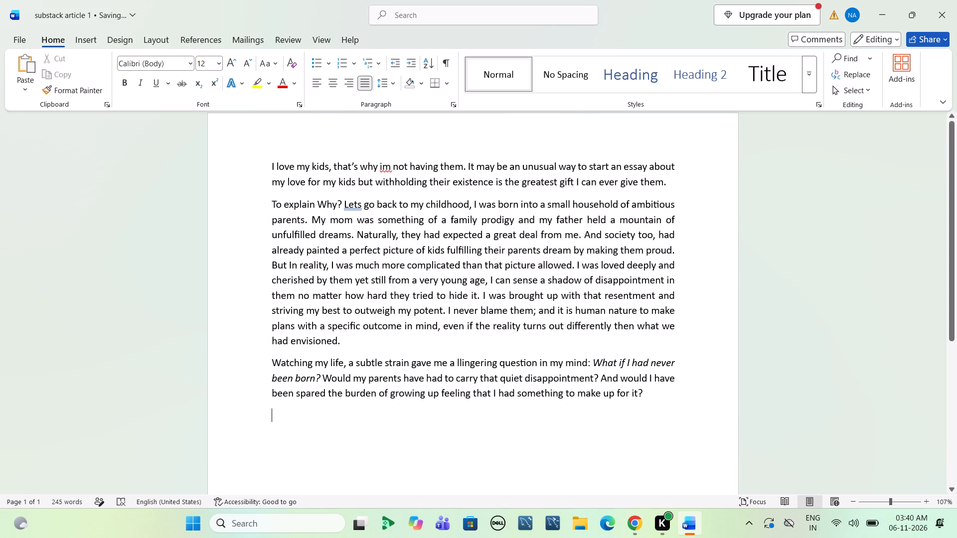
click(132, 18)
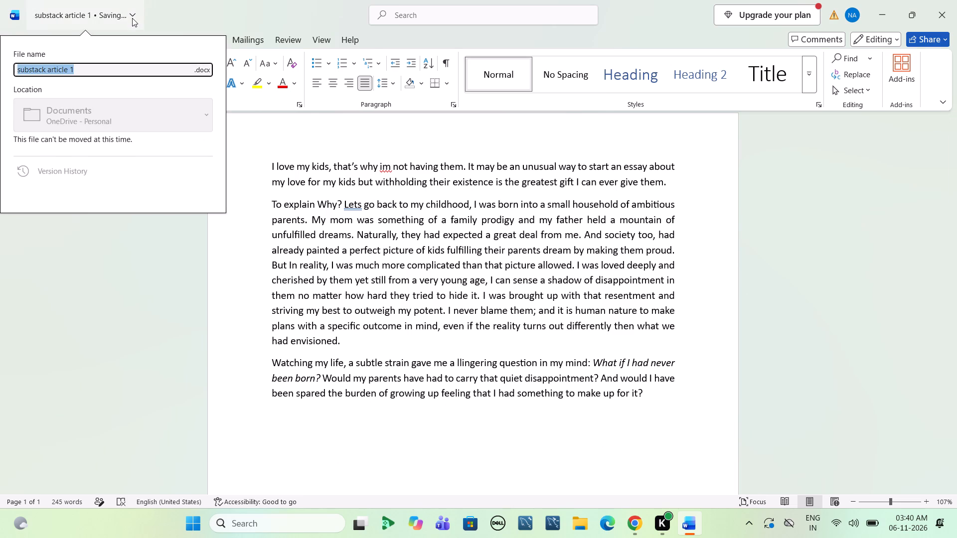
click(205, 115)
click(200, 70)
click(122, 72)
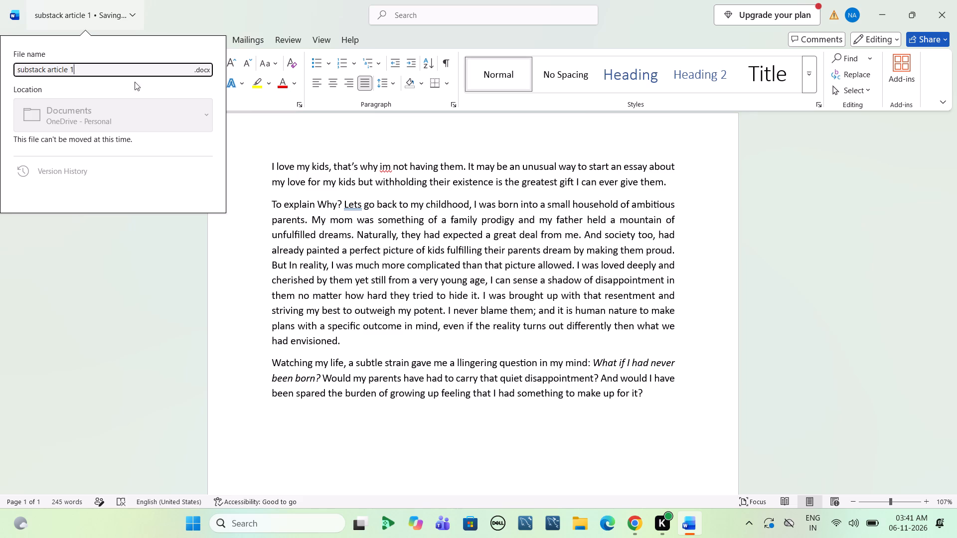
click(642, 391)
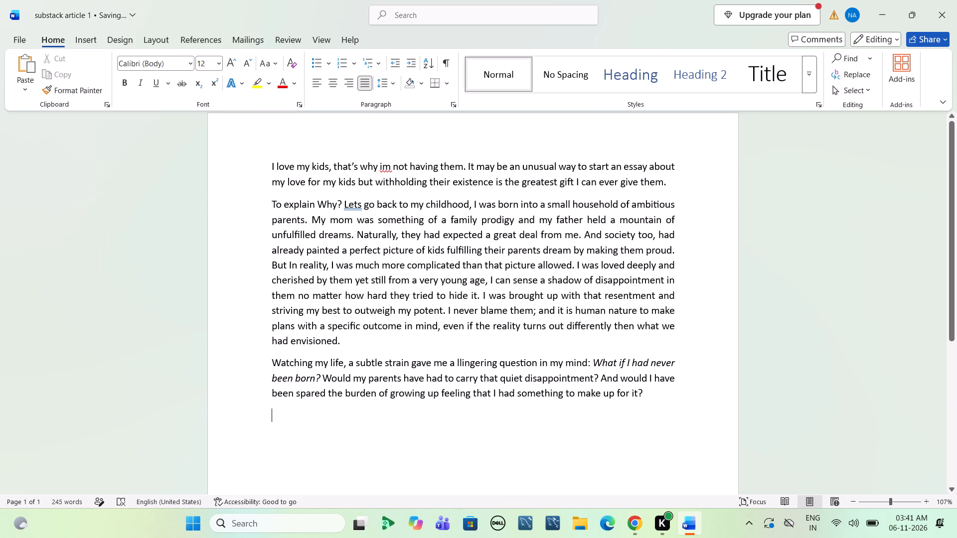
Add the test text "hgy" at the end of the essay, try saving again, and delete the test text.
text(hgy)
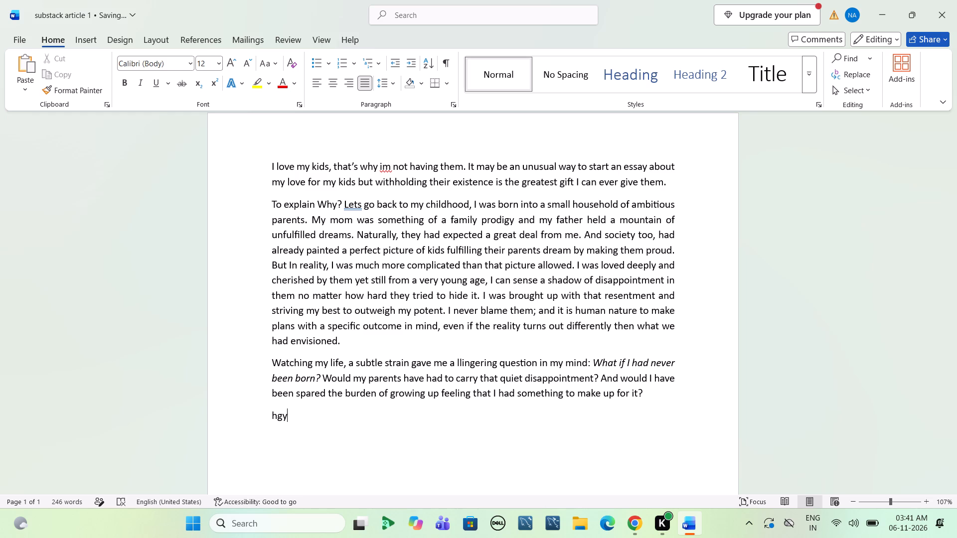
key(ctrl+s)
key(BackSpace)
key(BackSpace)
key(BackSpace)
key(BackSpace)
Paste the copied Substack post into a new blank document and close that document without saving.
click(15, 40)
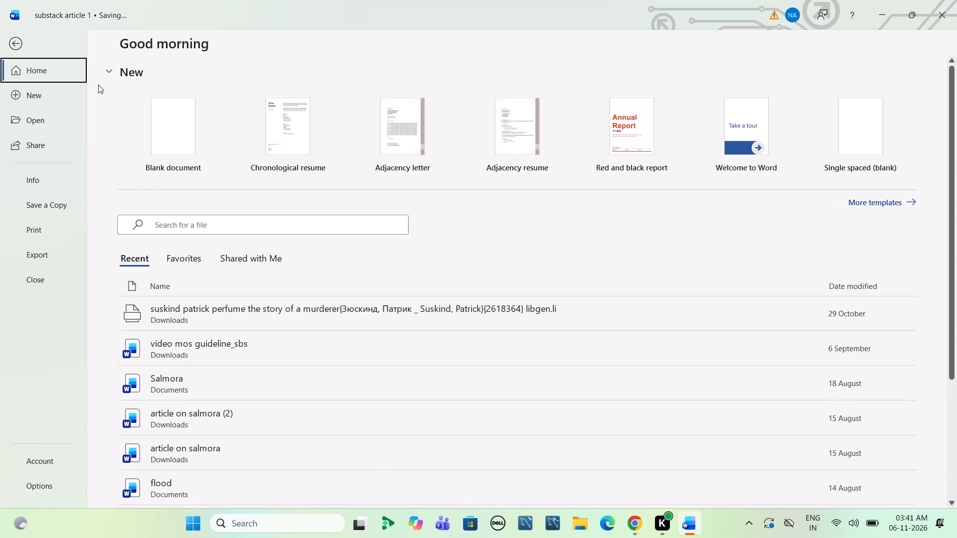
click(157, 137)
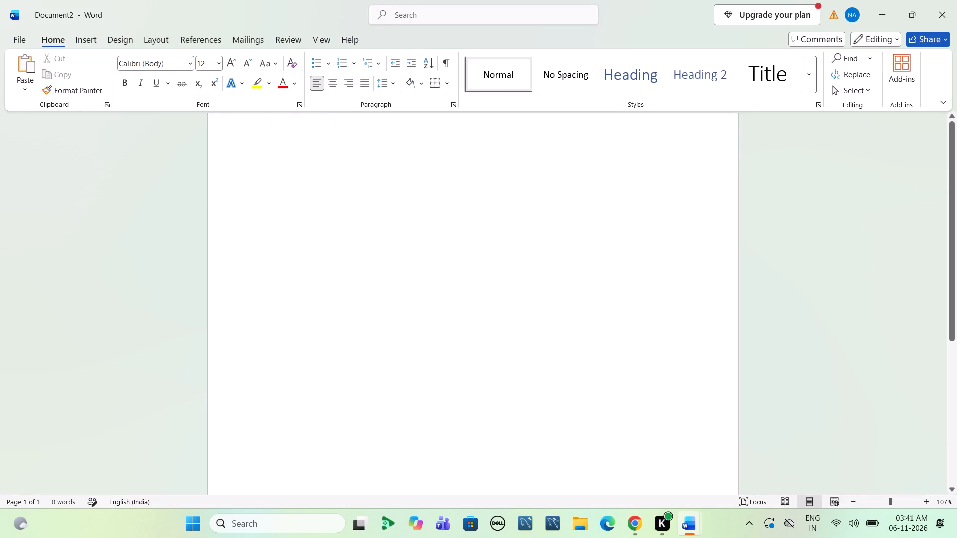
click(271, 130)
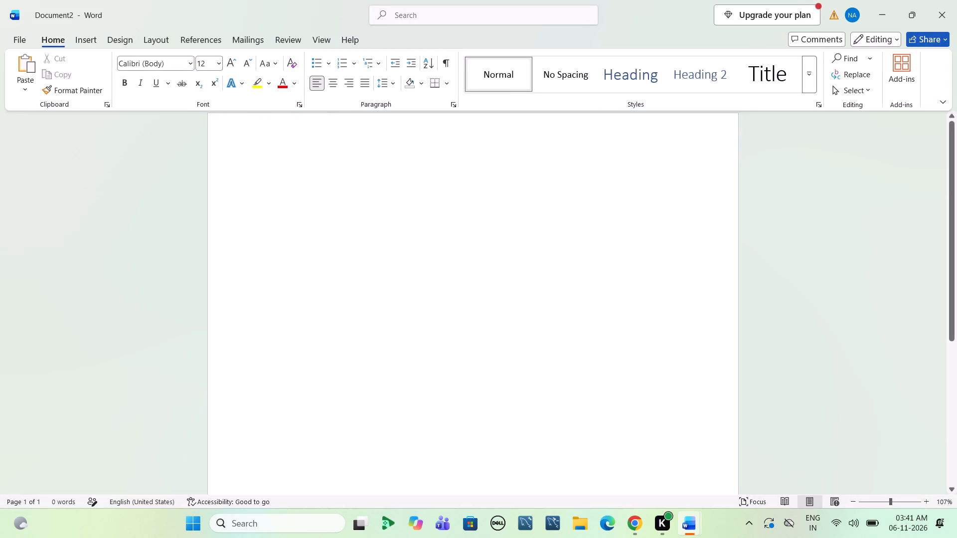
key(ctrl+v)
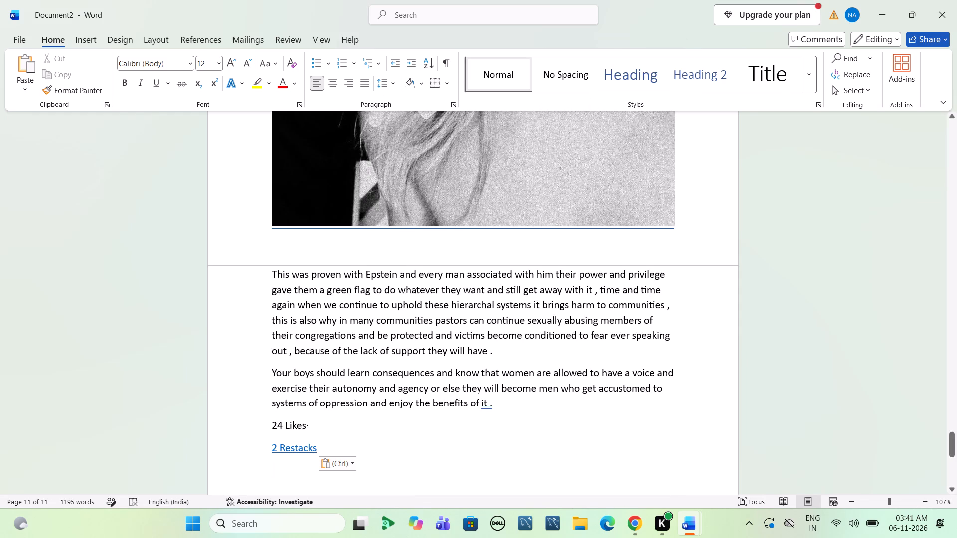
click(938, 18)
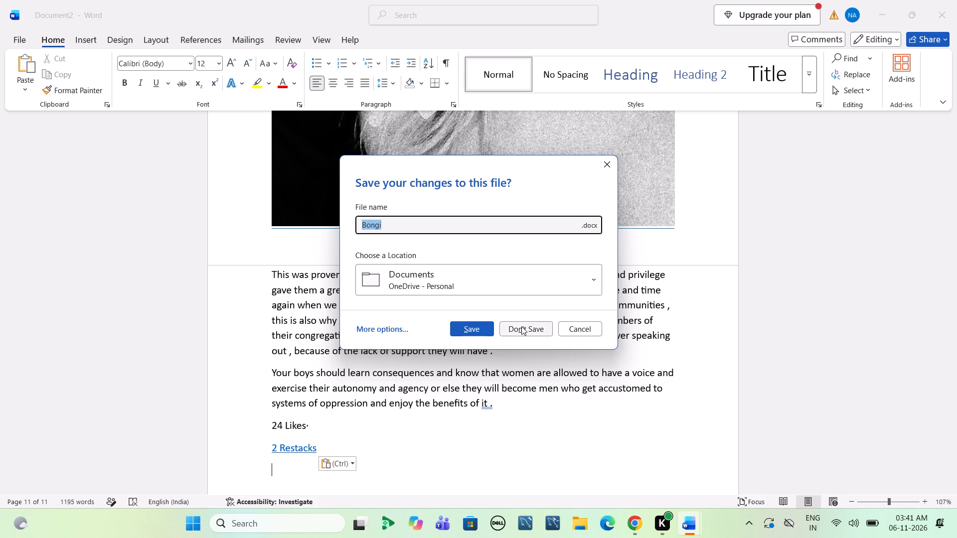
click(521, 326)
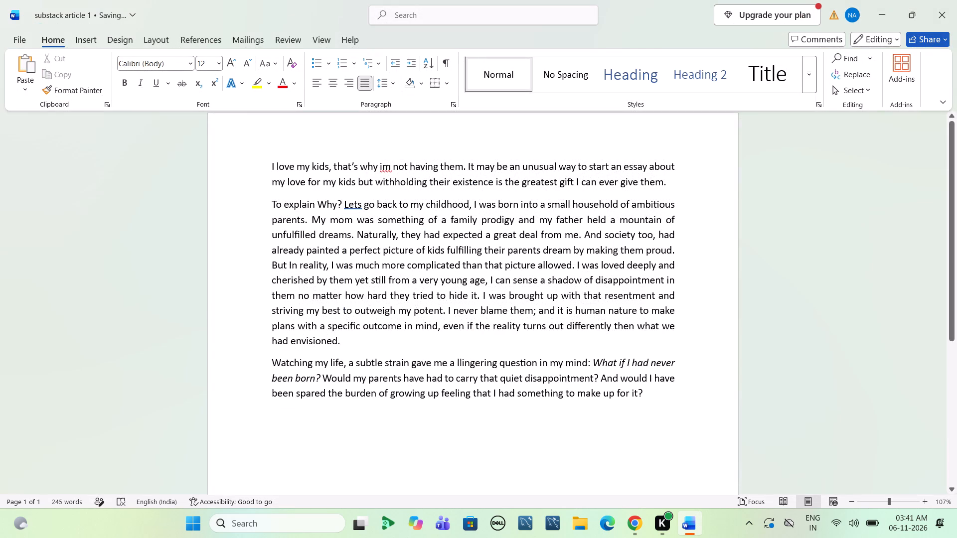
Copy the entire essay text into a new blank document.
key(ctrl+a)
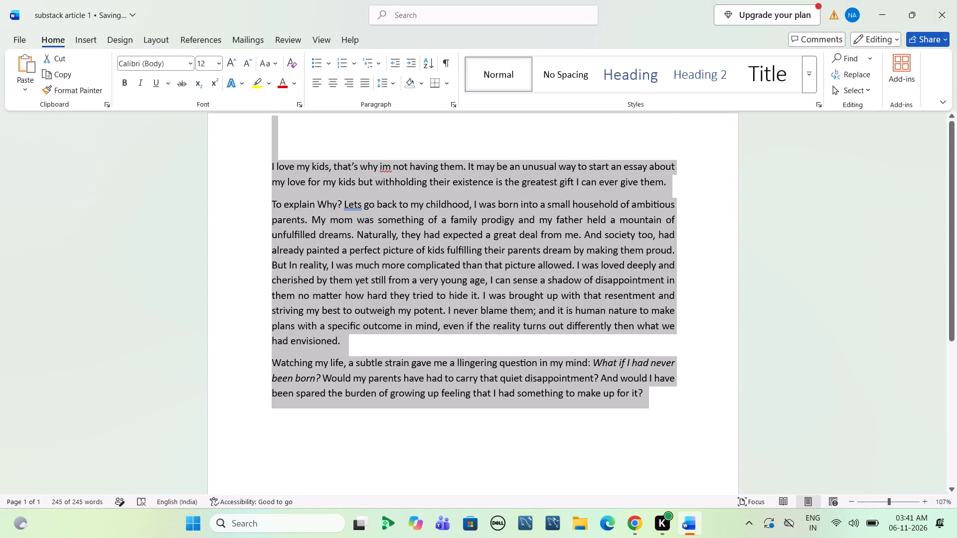
key(ctrl+c)
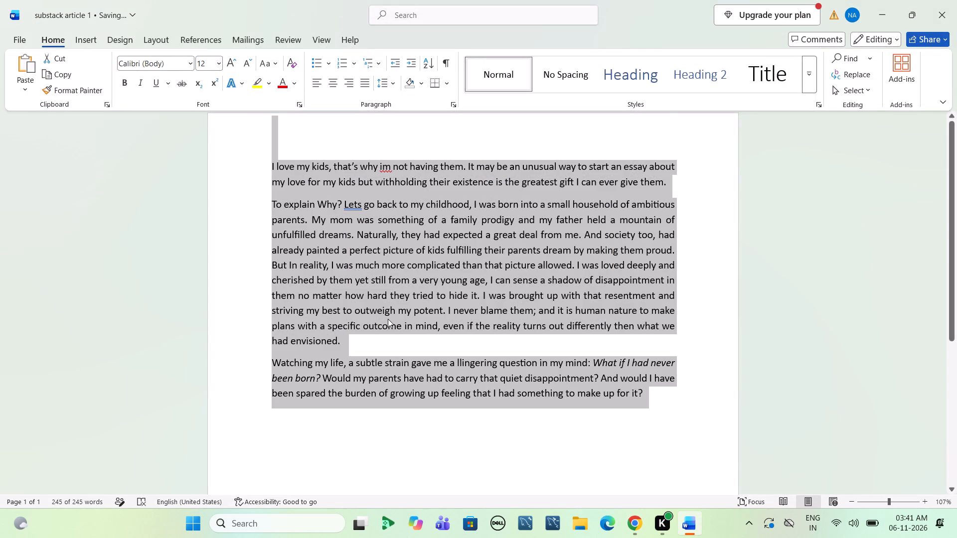
key(ctrl+n)
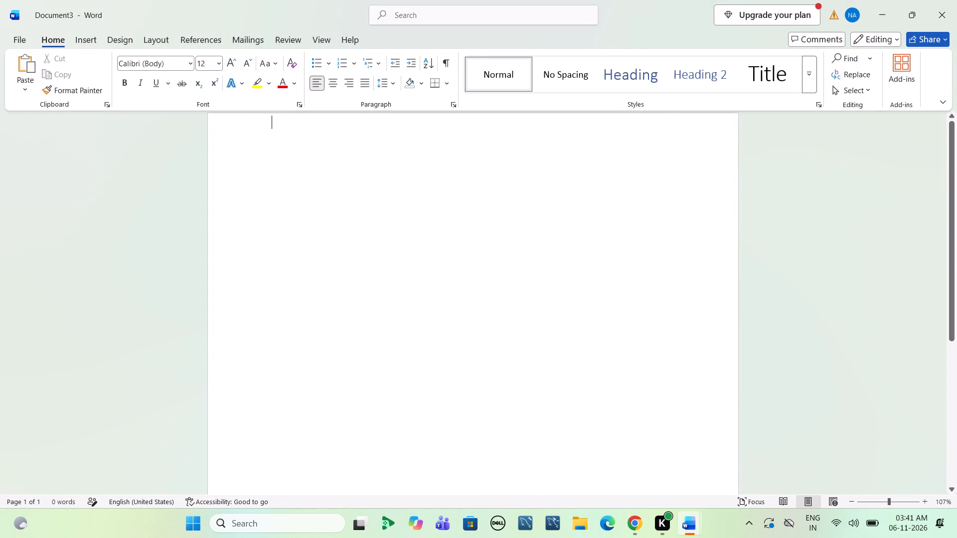
key(ctrl+v)
key(ctrl+s)
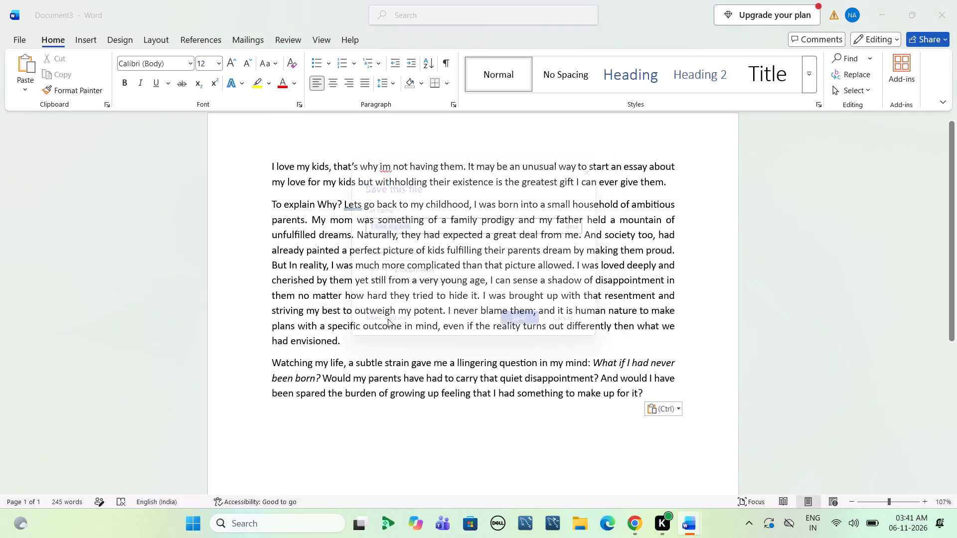
click(411, 228)
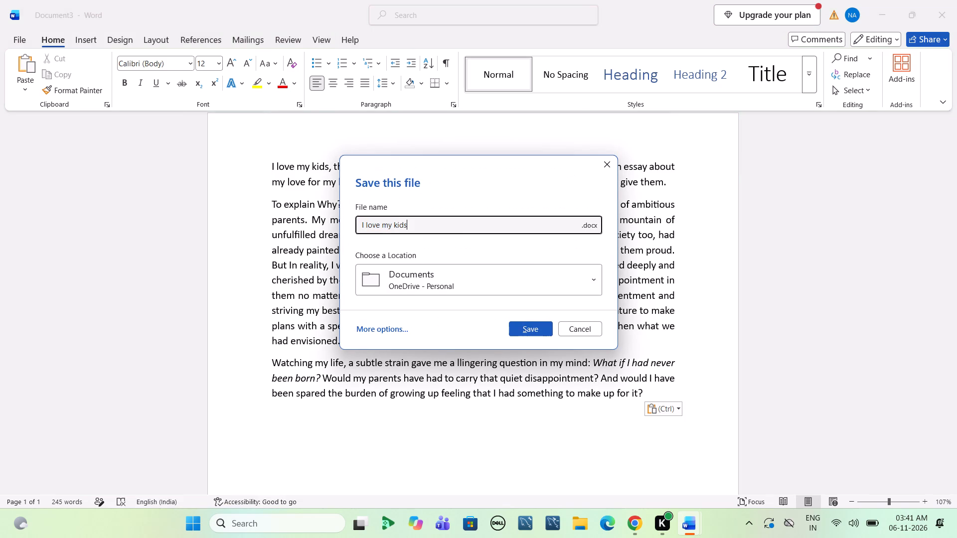
key(BackSpace)
key(BackSpace)
key(BackSpace)
key(BackSpace)
key(BackSpace)
key(BackSpace)
key(BackSpace)
key(BackSpace)
key(BackSpace)
key(BackSpace)
key(BackSpace)
key(BackSpace)
key(BackSpace)
key(BackSpace)
key(BackSpace)
key(BackSpace)
text(subst)
text(ack2)
click(588, 270)
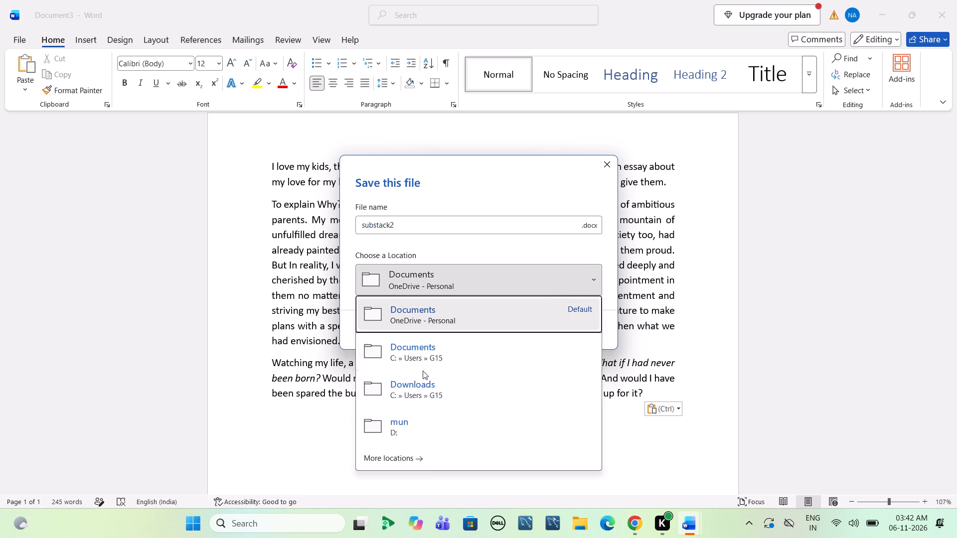
click(422, 354)
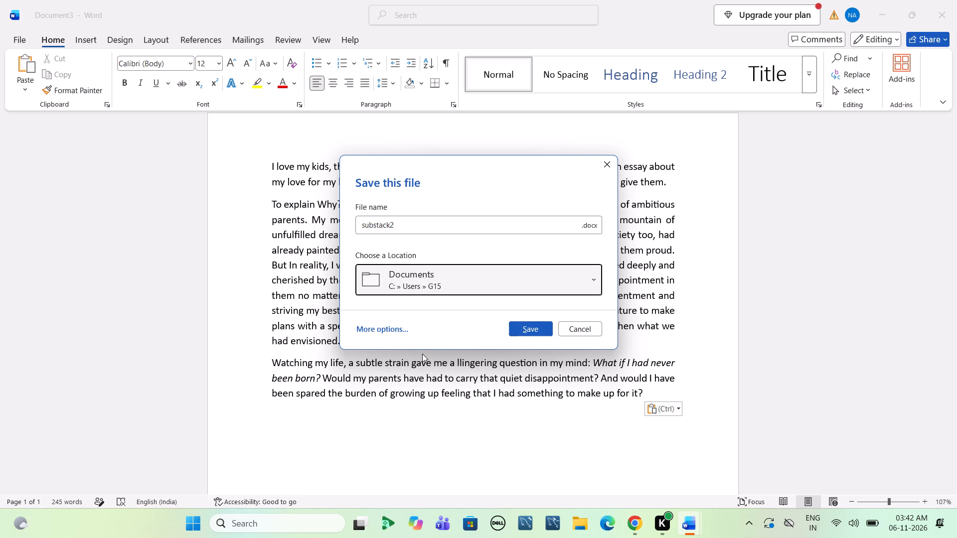
click(572, 281)
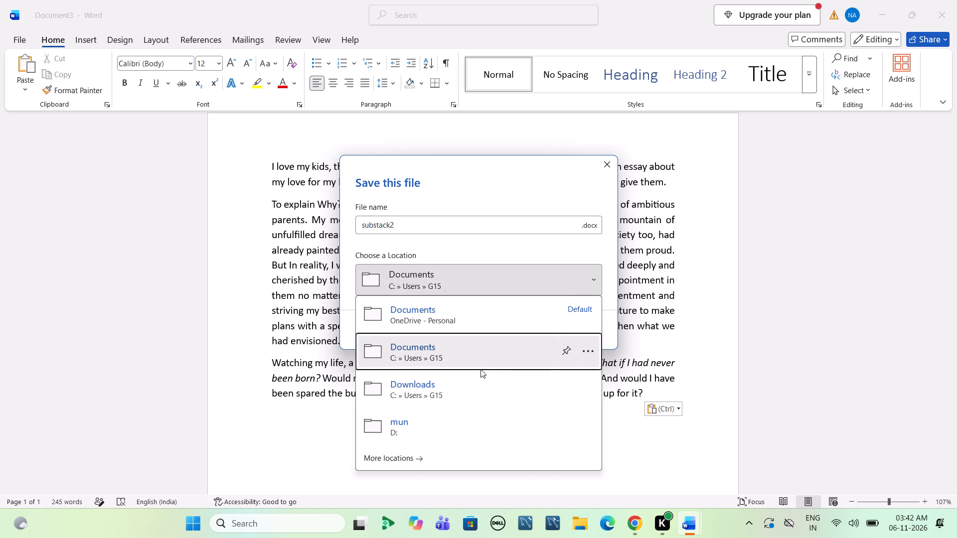
click(454, 394)
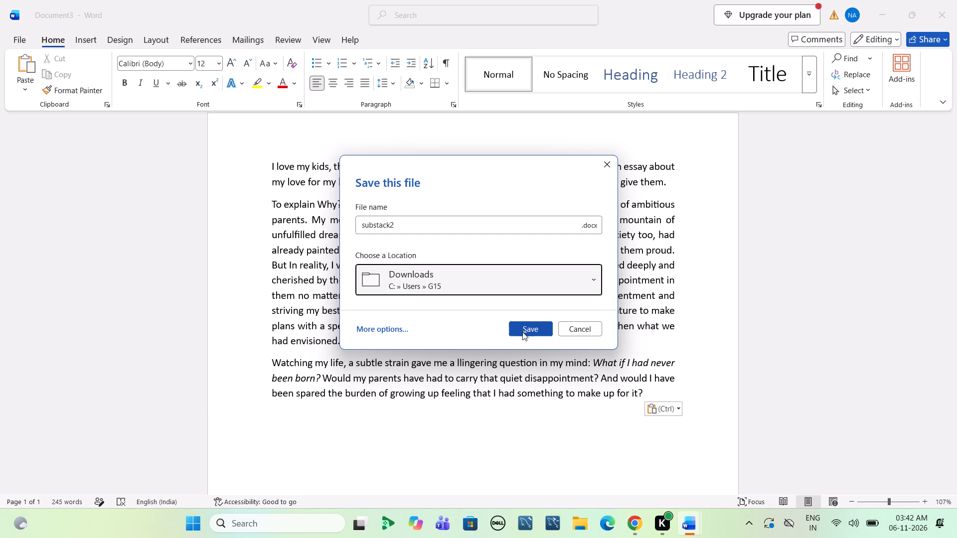